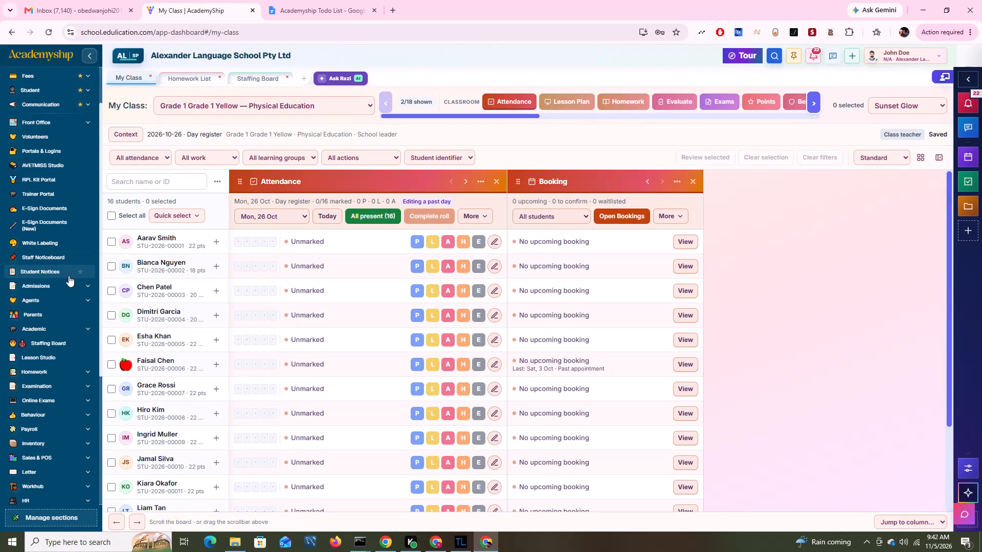
Open the dashboard of the Student section.
scroll(69, 275, "up", 4)
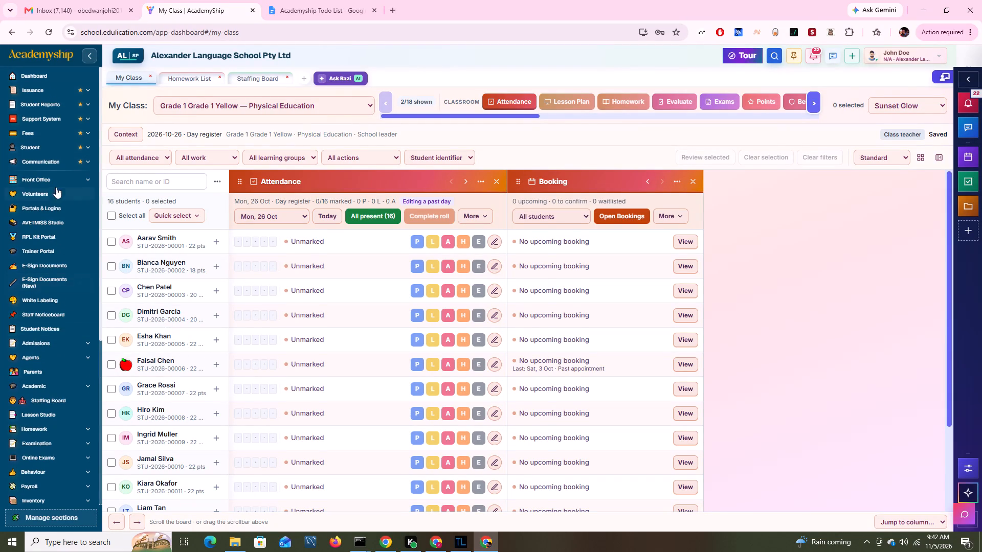
left_click(88, 148)
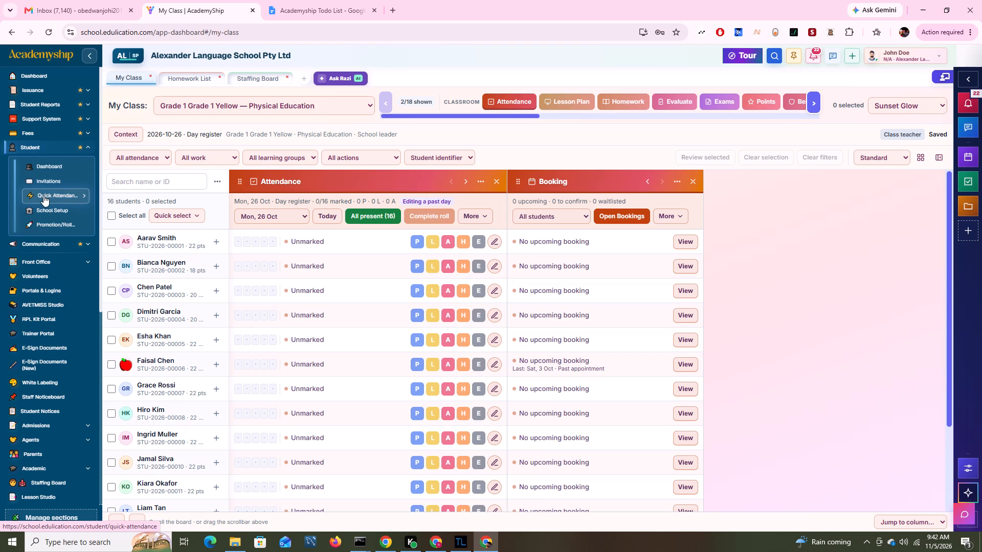
left_click(43, 163)
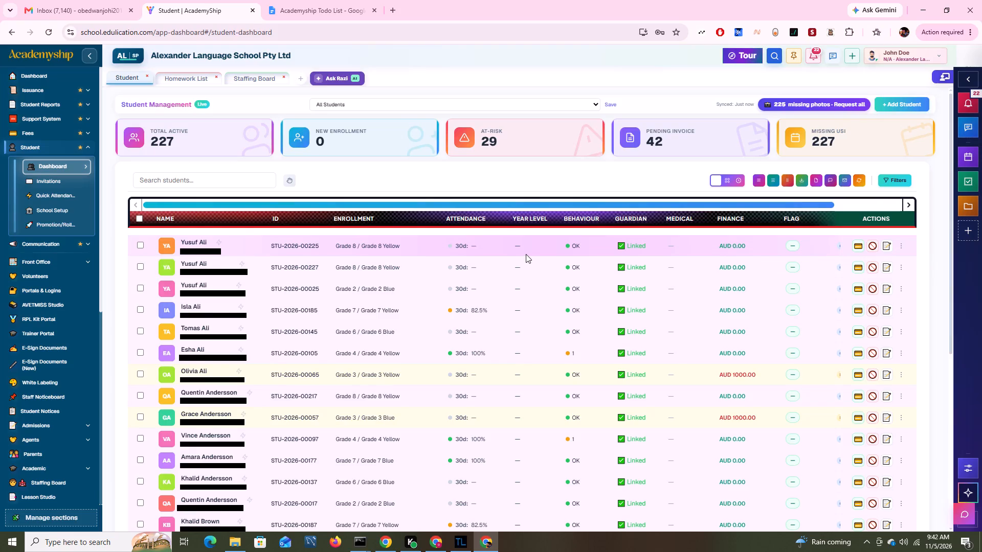
Open the profile of Faisal, the Grade 8 Blue student, from the student list.
scroll(526, 254, "down", 3)
scroll(526, 254, "up", 3)
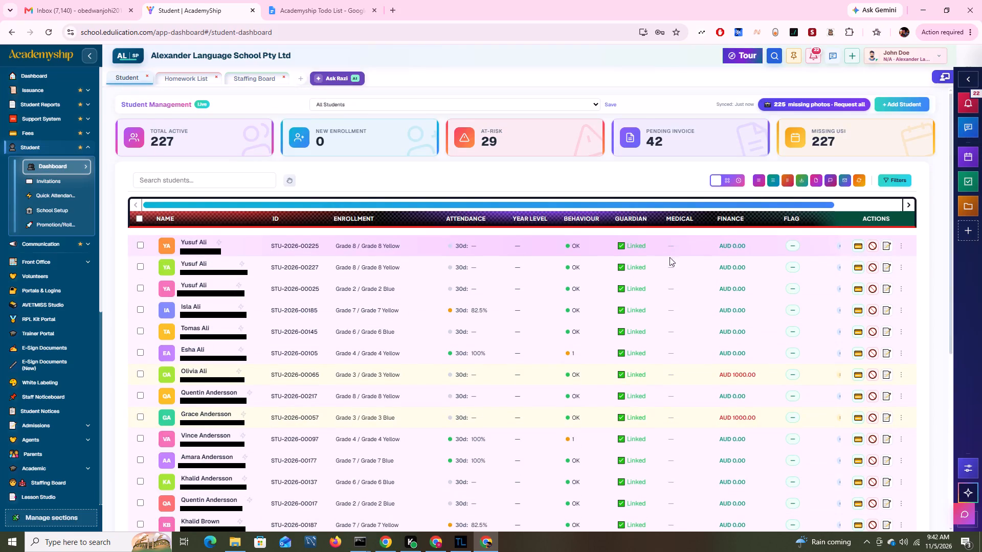
left_click(901, 244)
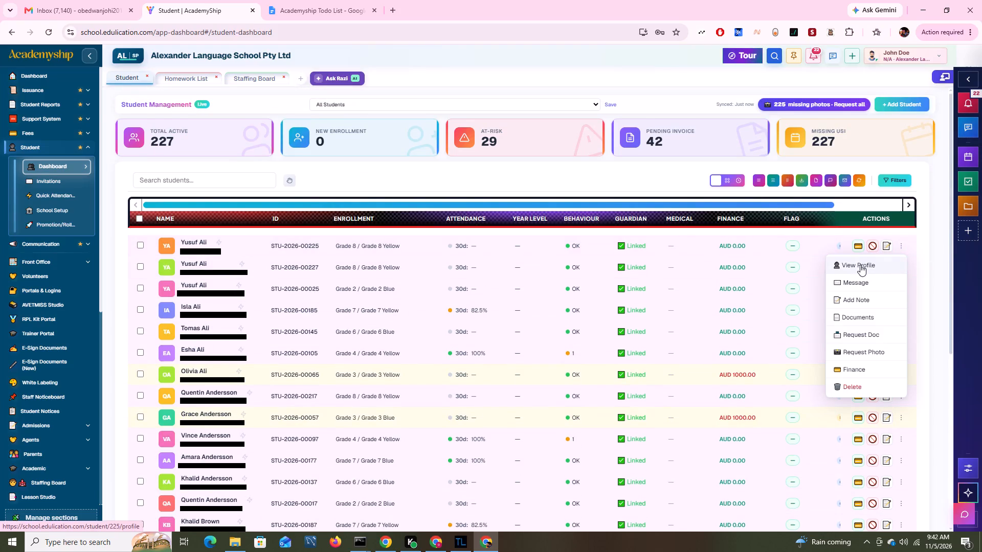
left_click(493, 176)
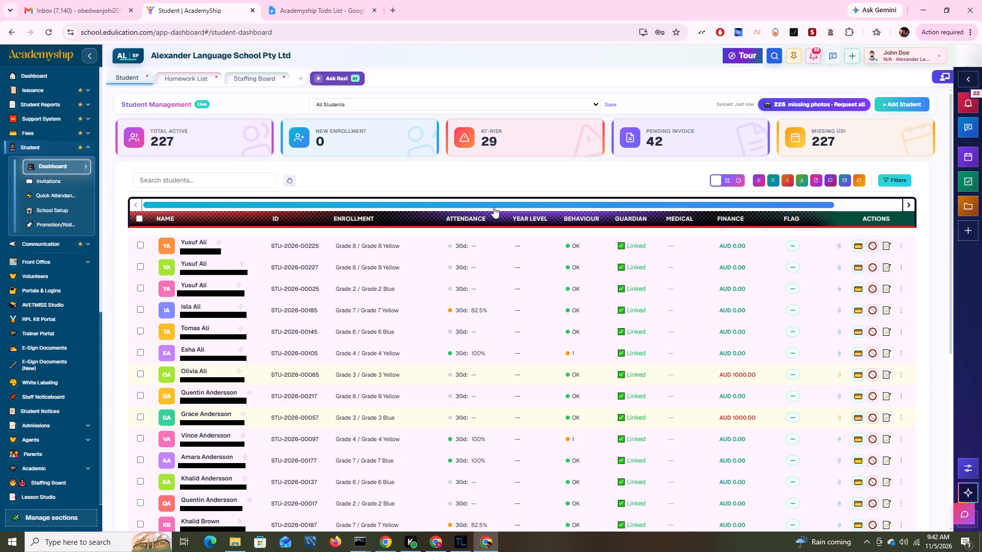
scroll(538, 277, "down", 7)
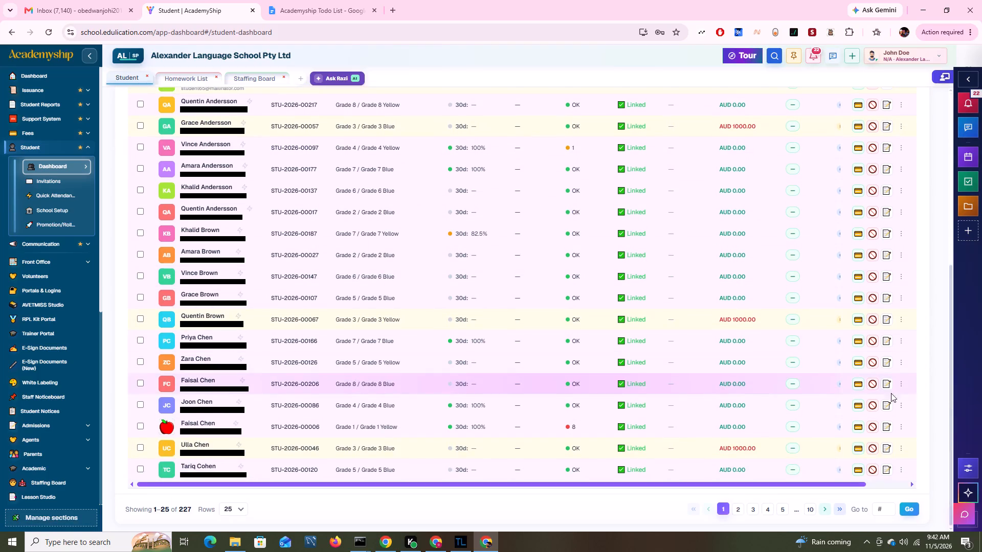
left_click(901, 385)
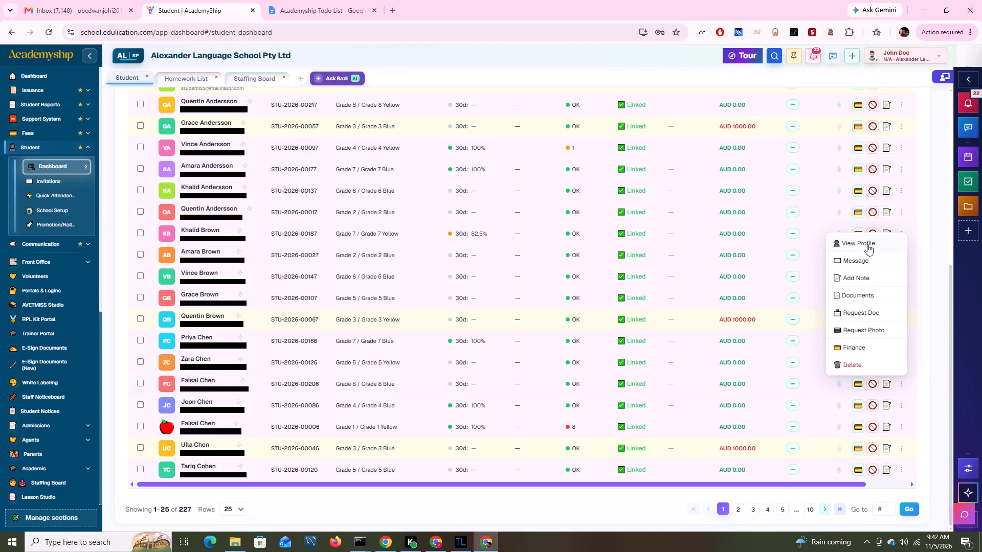
left_click(867, 243)
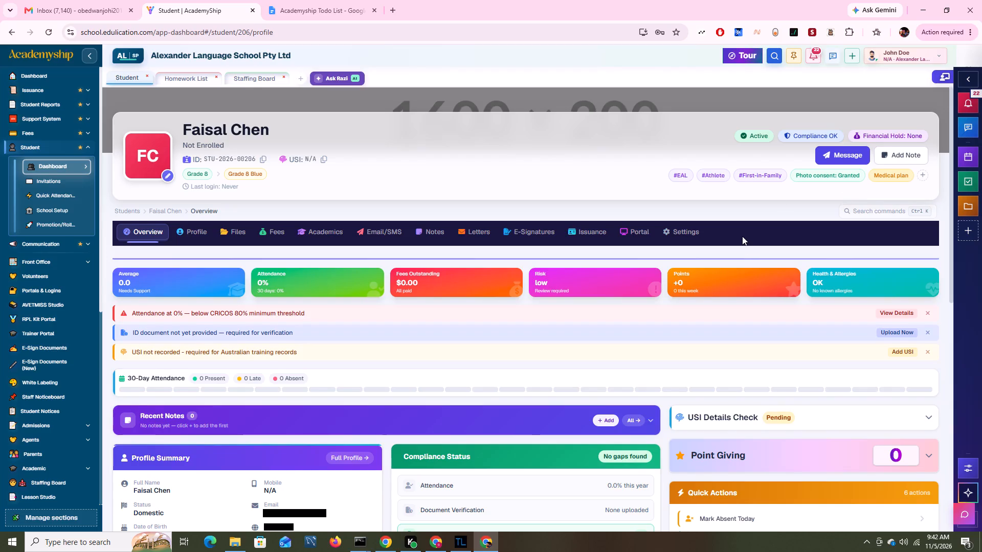
Examine the student's profile overview, including the summary cards, compliance status, Point Giving and Quick Actions.
scroll(742, 236, "down", 1)
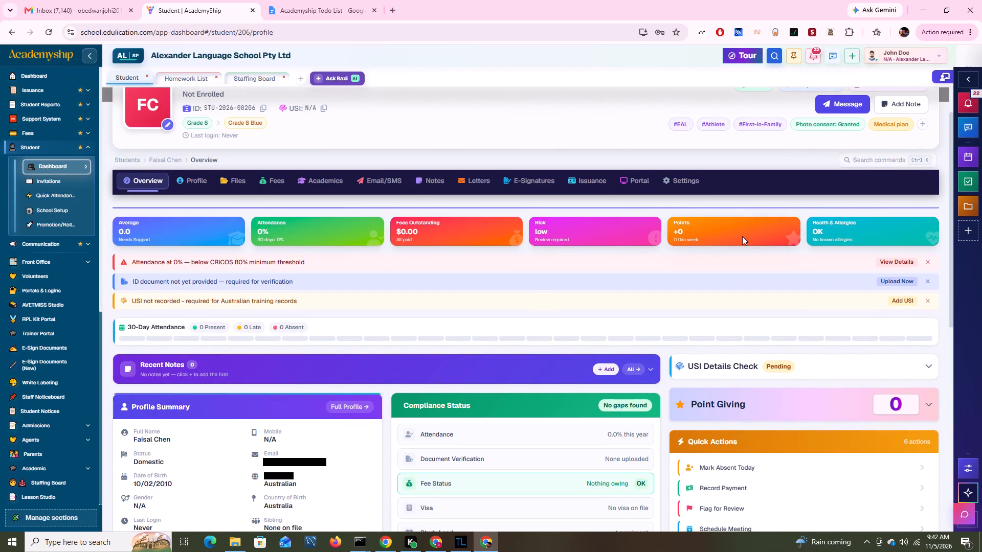
scroll(742, 236, "up", 4)
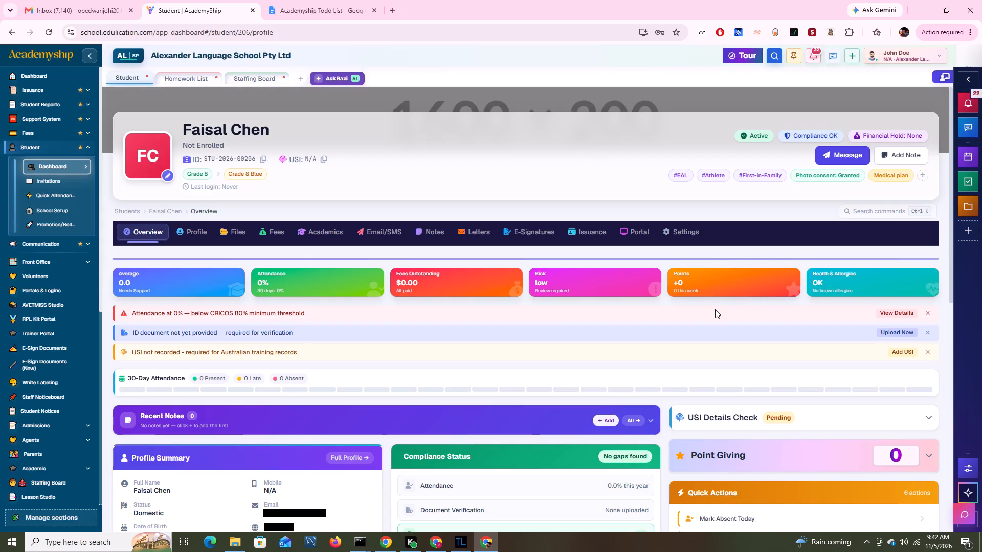
scroll(715, 309, "down", 3)
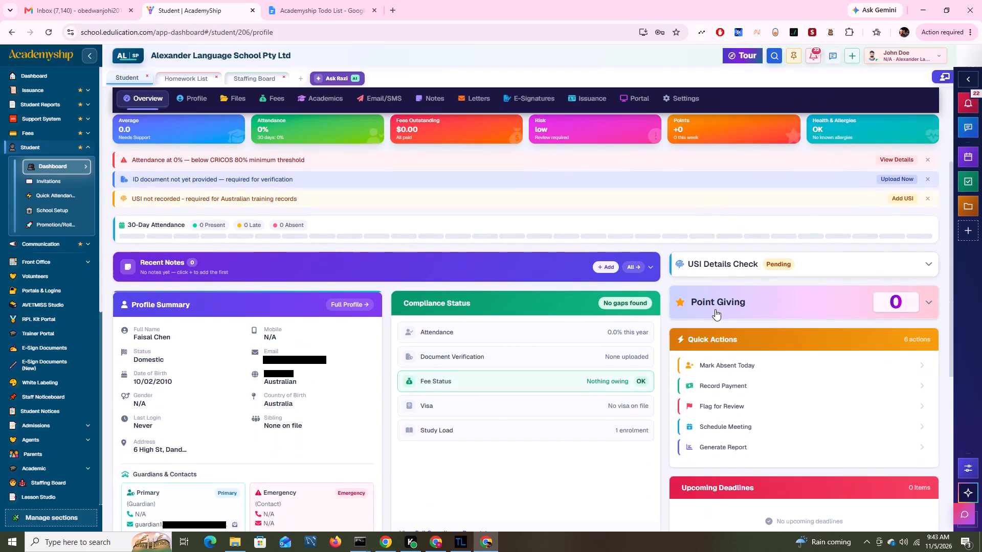
scroll(715, 309, "down", 3)
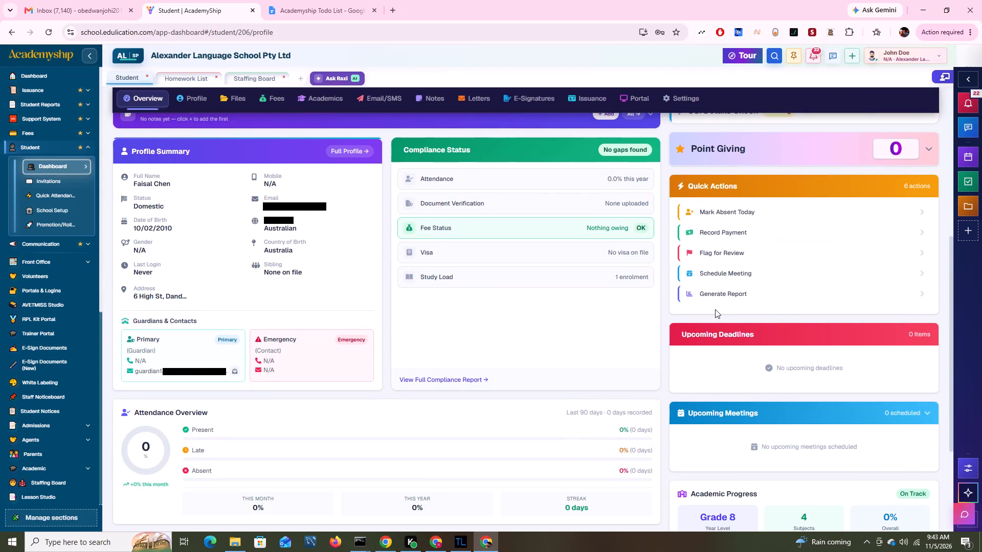
scroll(715, 309, "up", 2)
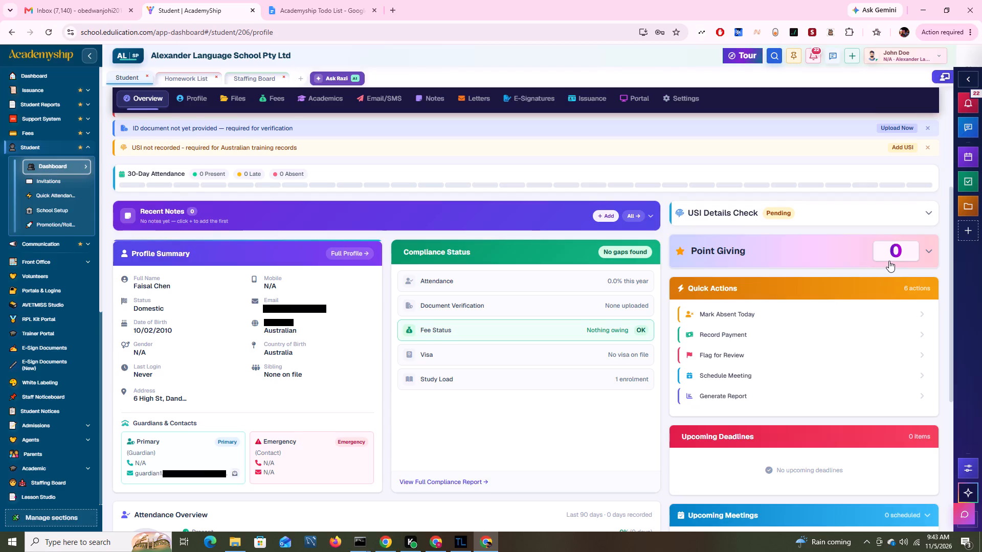
scroll(889, 261, "up", 8)
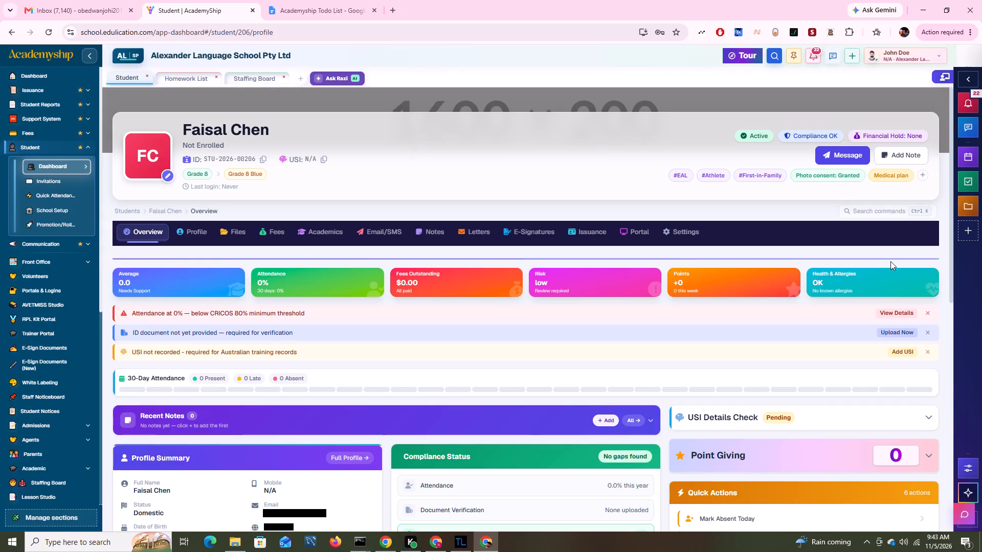
Search the student dashboard for "ara" and open the profile of Aarav in Grade 4 Yellow.
left_click(67, 163)
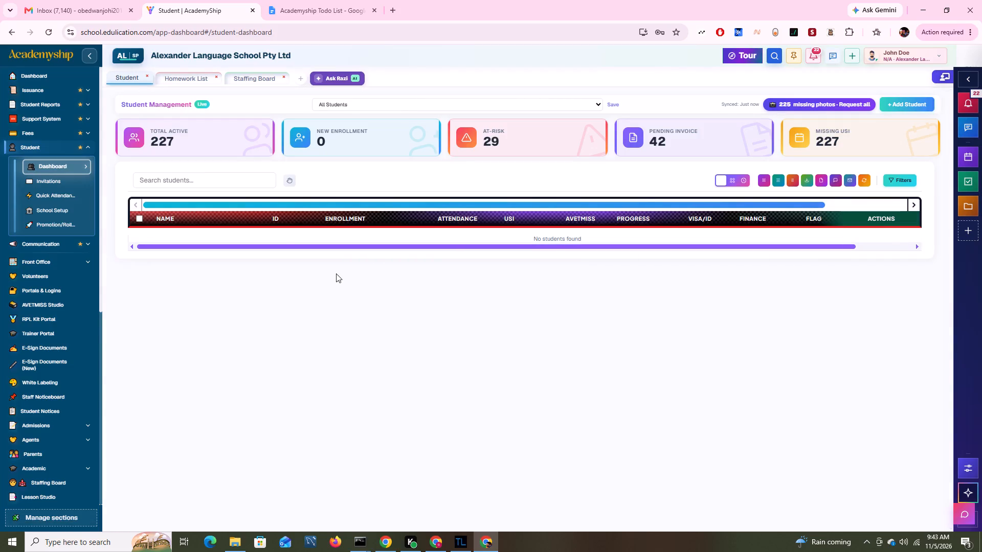
scroll(340, 290, "down", 3)
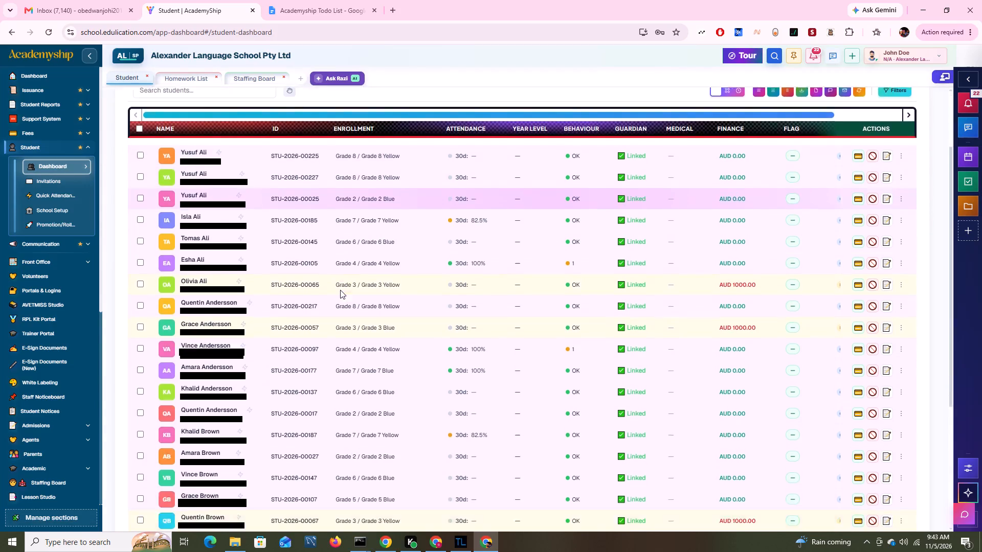
scroll(340, 290, "down", 1)
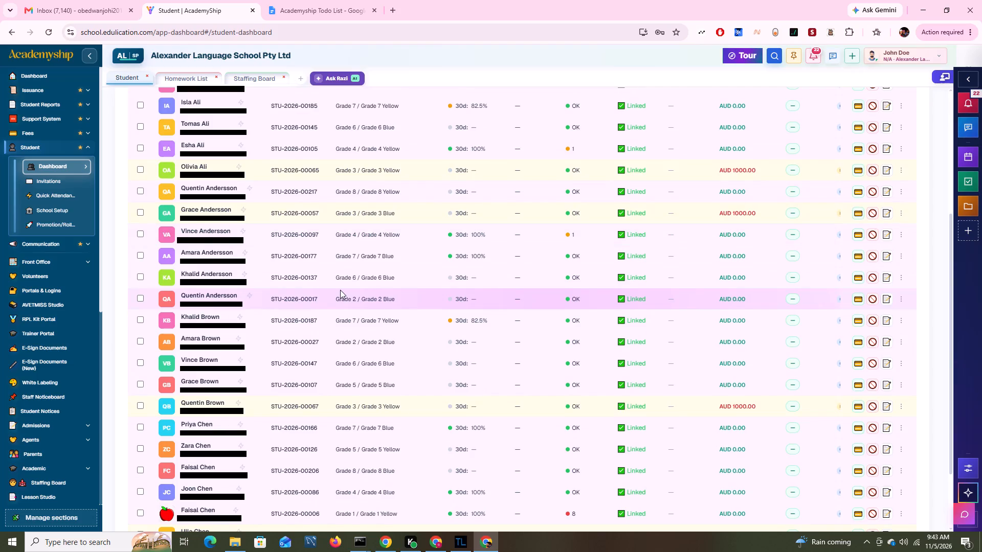
scroll(340, 290, "down", 2)
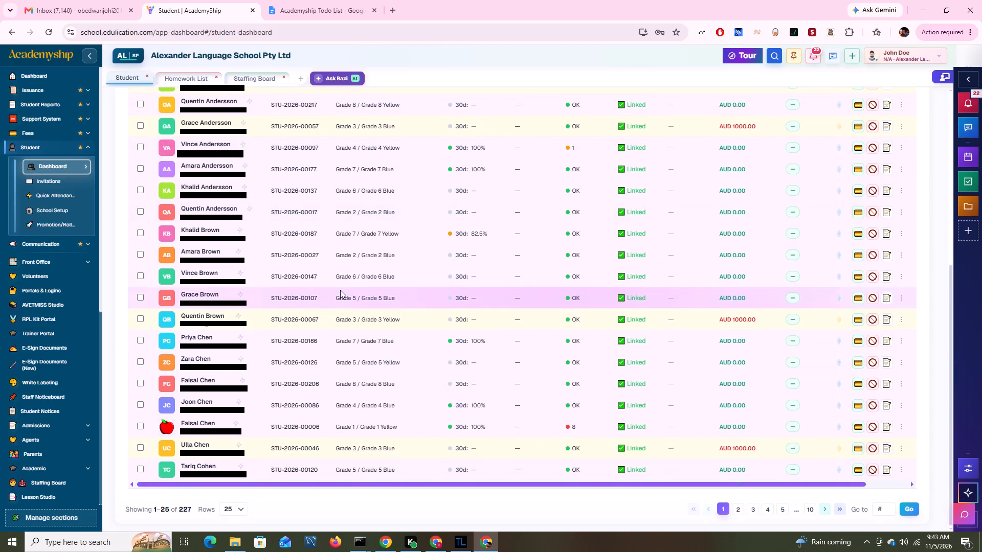
scroll(340, 290, "up", 8)
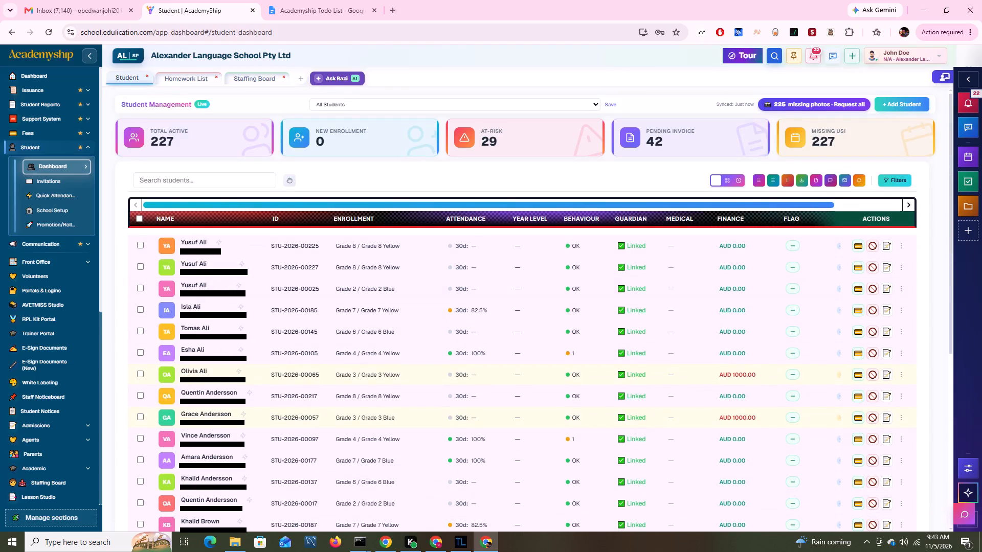
left_click(206, 179)
type("ara")
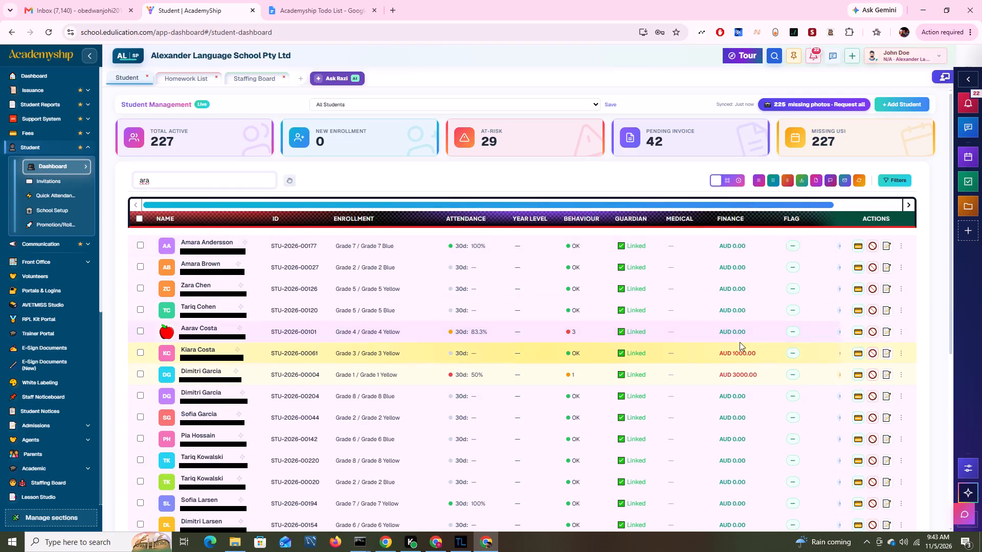
left_click(900, 332)
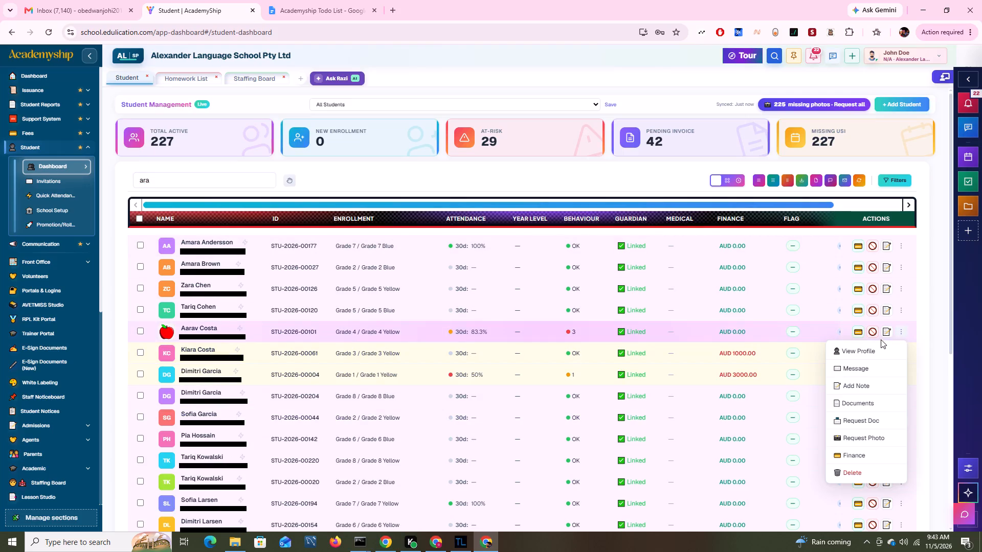
left_click(869, 351)
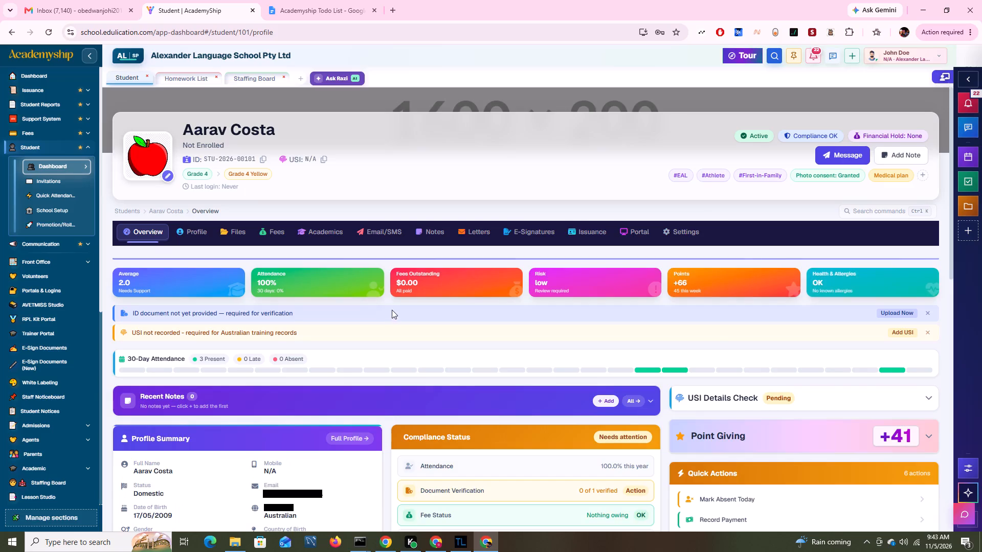
Award the student 4 points for Improvement through Point Giving on the profile overview.
scroll(395, 313, "down", 2)
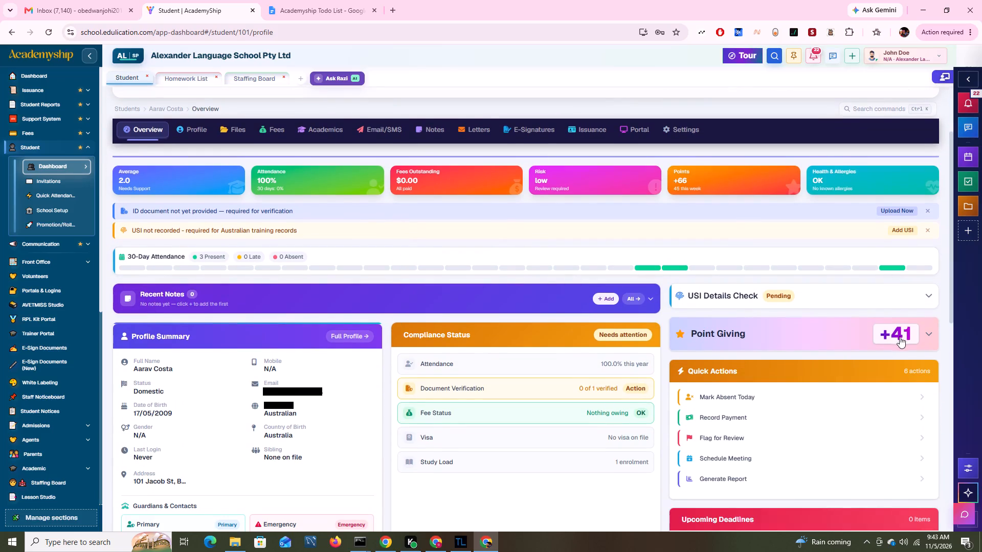
left_click(898, 336)
left_click(742, 373)
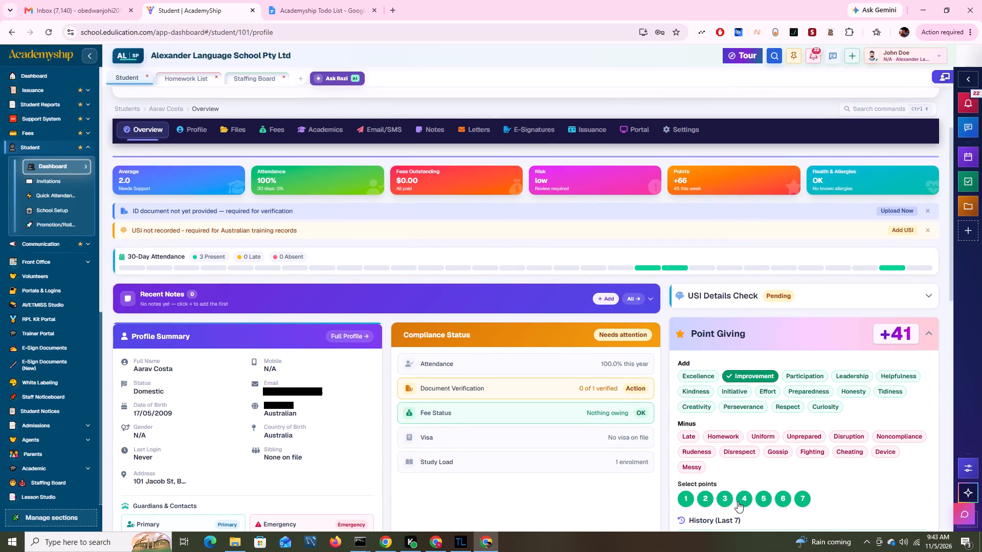
left_click(742, 499)
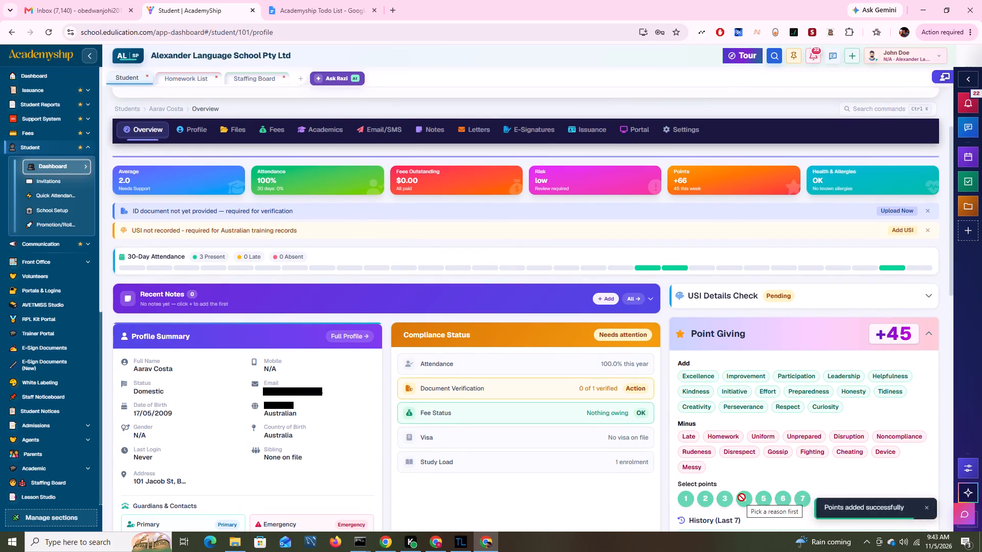
Switch to the Homework List workspace page and close it.
left_click(177, 76)
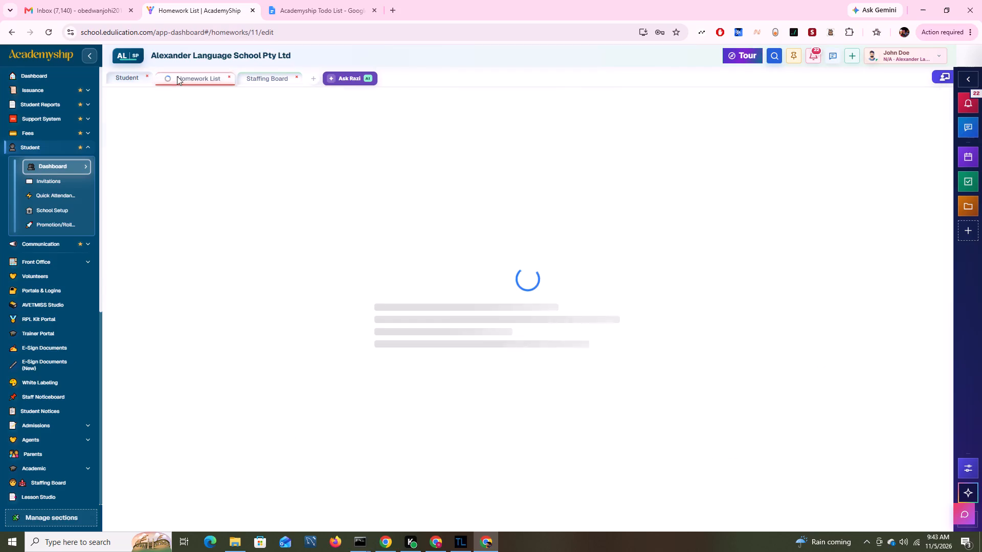
left_click(216, 76)
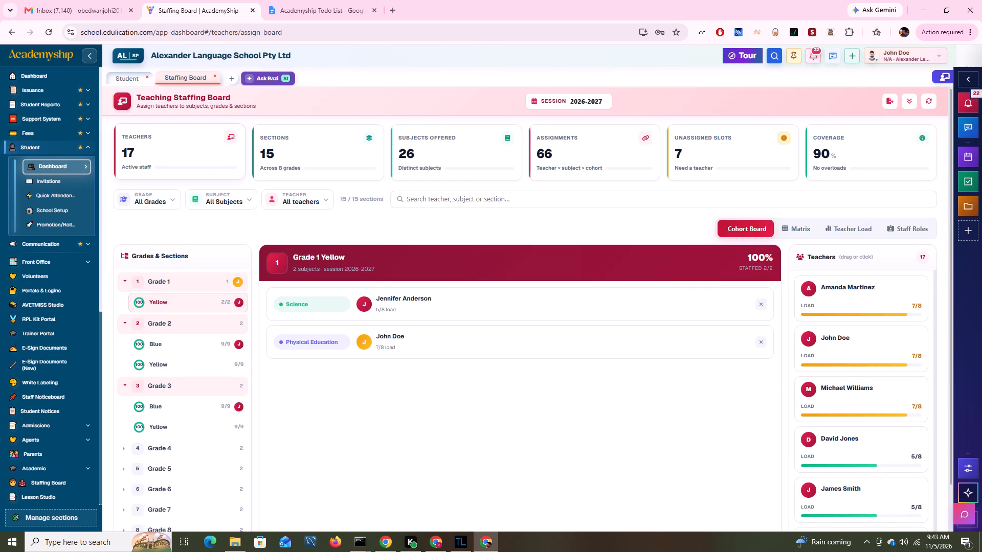
Open the Points module and view its rewards shop and points ledger.
scroll(44, 445, "down", 12)
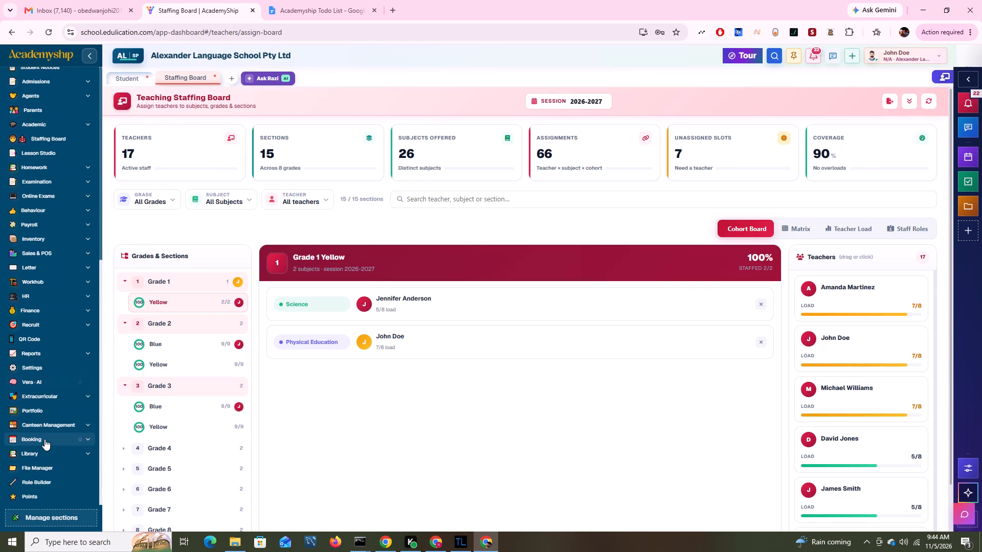
scroll(44, 439, "down", 3)
left_click(34, 496)
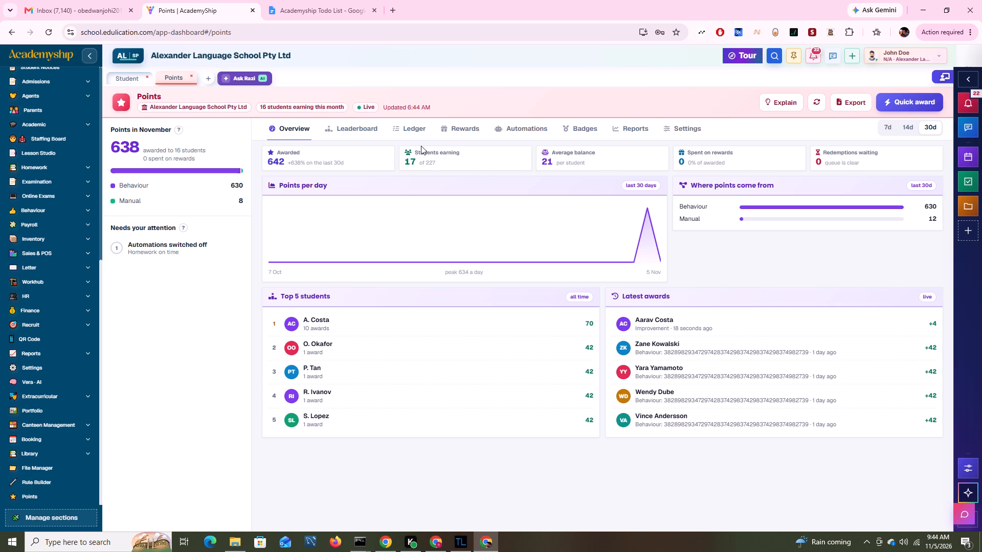
left_click(455, 128)
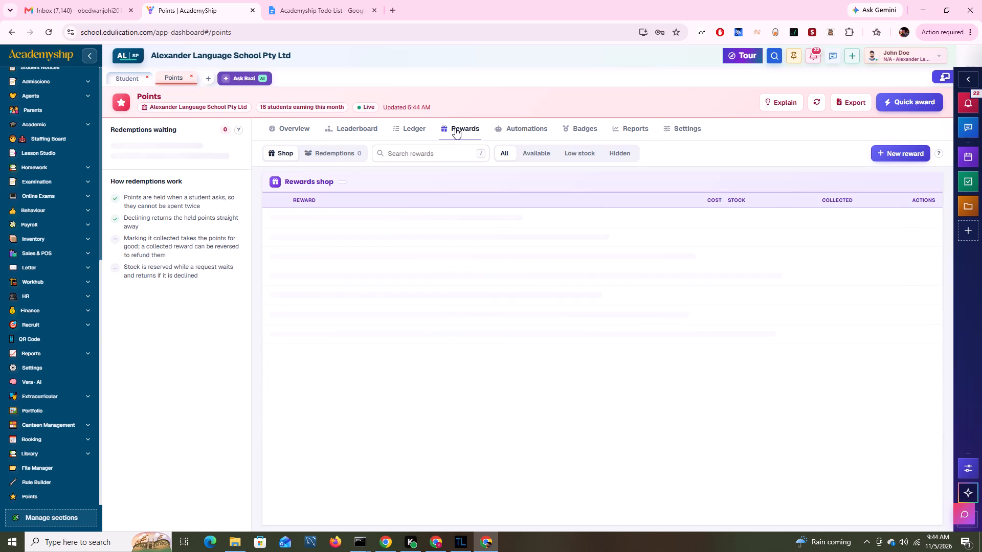
left_click(394, 126)
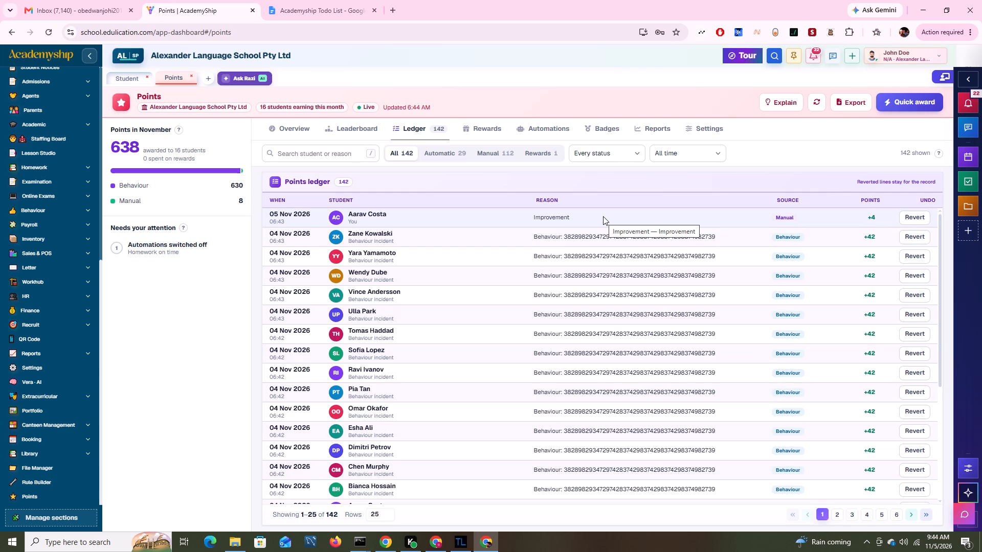
Open the student's profile from the newest Improvement entry in the points ledger.
left_click(370, 217)
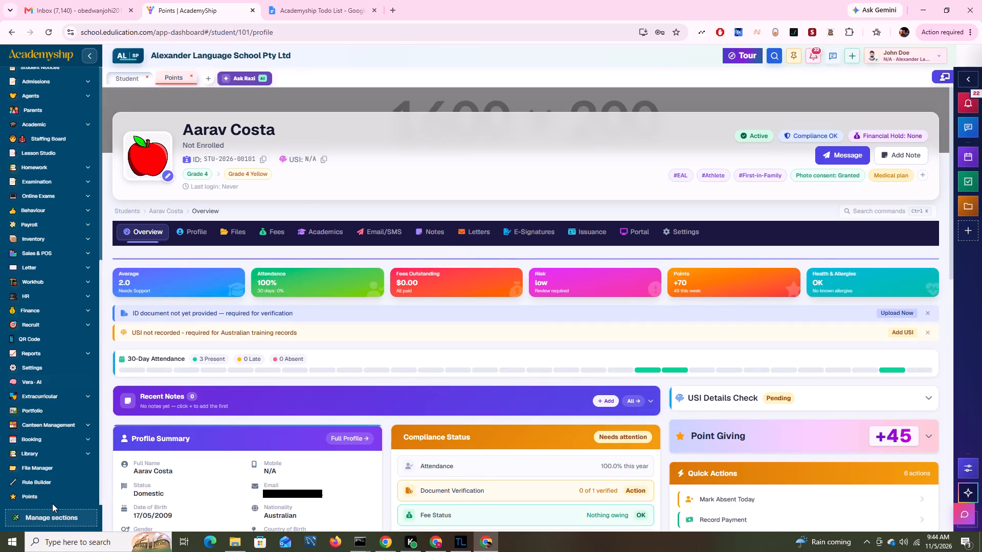
Return to the Points overview and try to open the first-ranked student under Top 5 students.
left_click(31, 496)
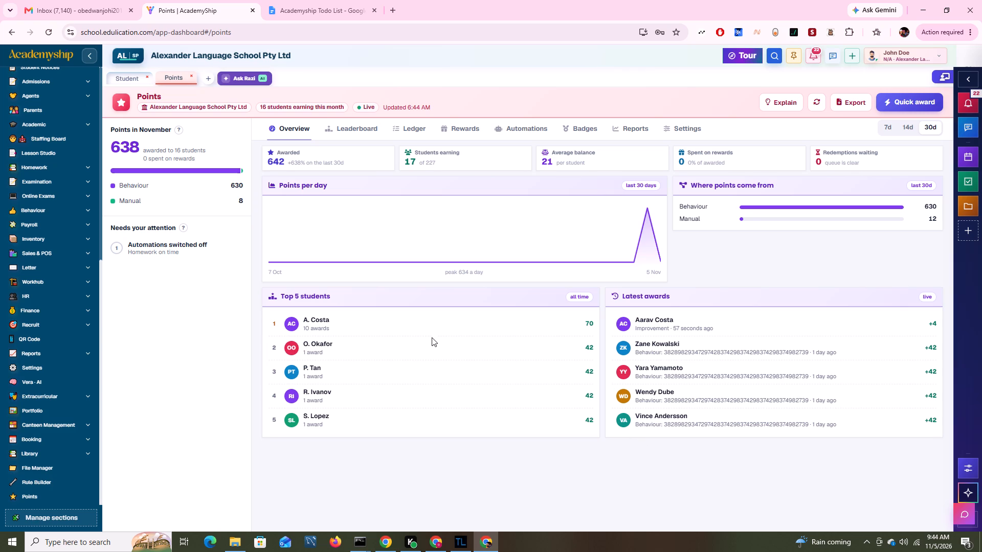
left_click(428, 323)
Open the Points leaderboard and examine the all-time student ranking with its points and award counts.
scroll(431, 353, "up", 2)
left_click(347, 131)
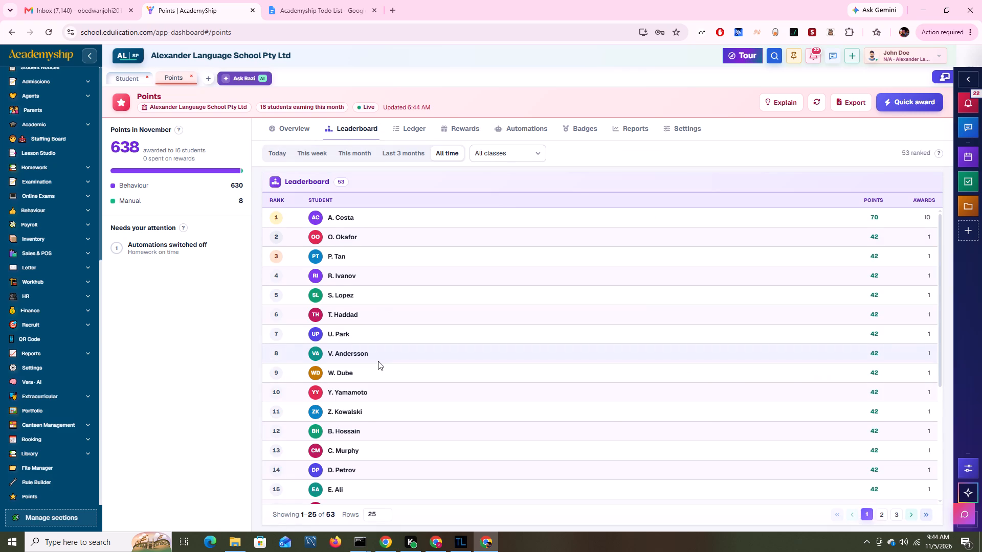
scroll(378, 361, "down", 4)
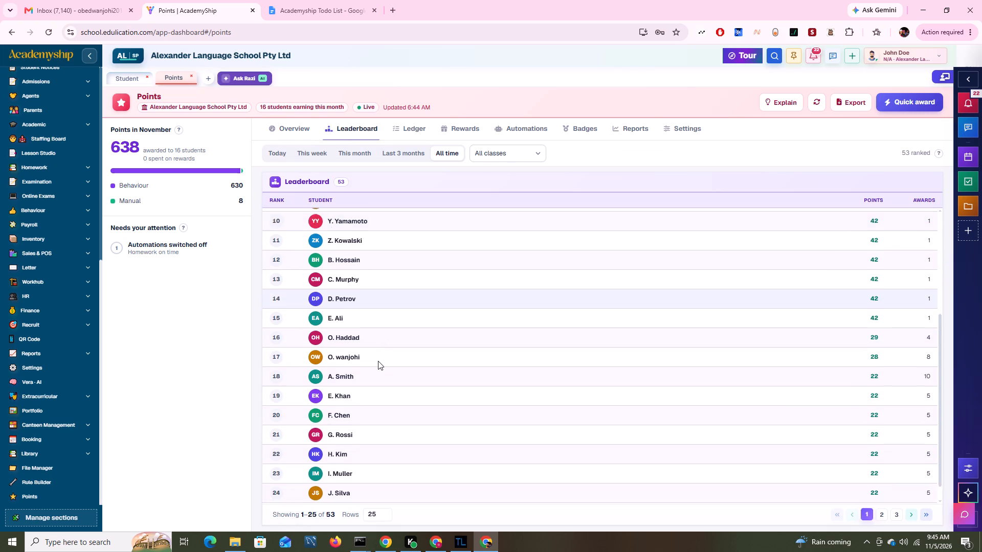
scroll(378, 361, "down", 3)
scroll(378, 361, "up", 7)
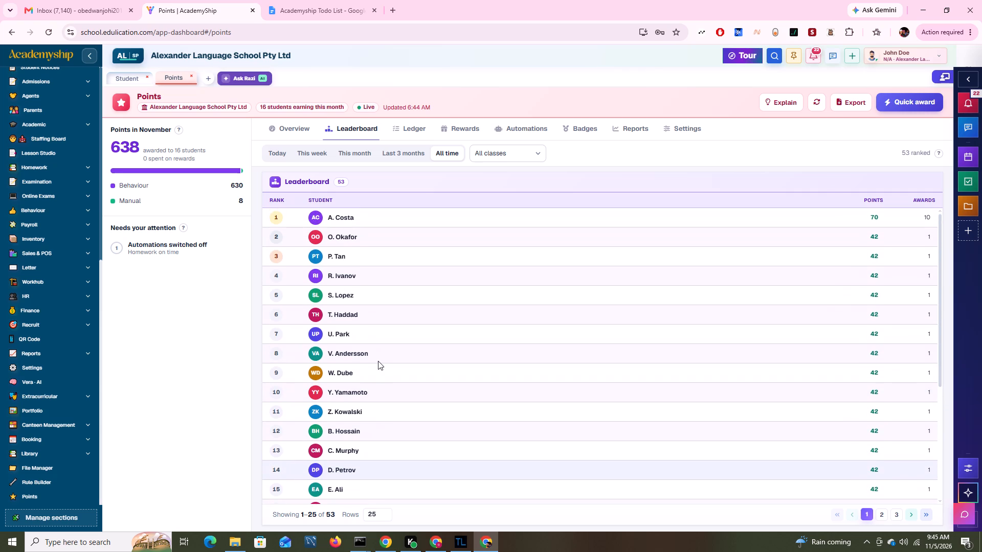
scroll(378, 361, "up", 1)
scroll(865, 217, "up", 3)
Switch to the Academyship Todo List document and add blank lines below the Library item under My Class.
left_click(301, 11)
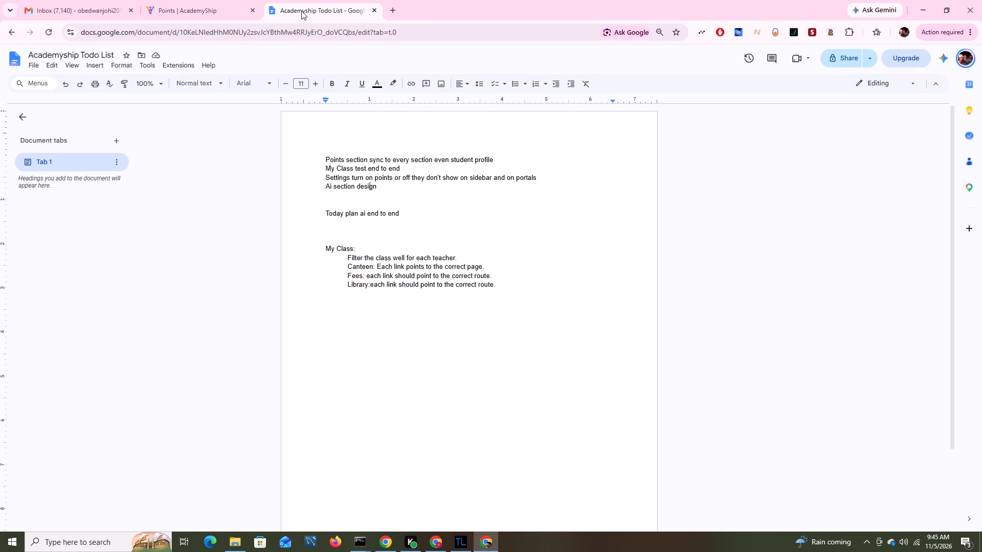
left_click(505, 286)
key("shift+Return")
key("shift+Return")
key("Return")
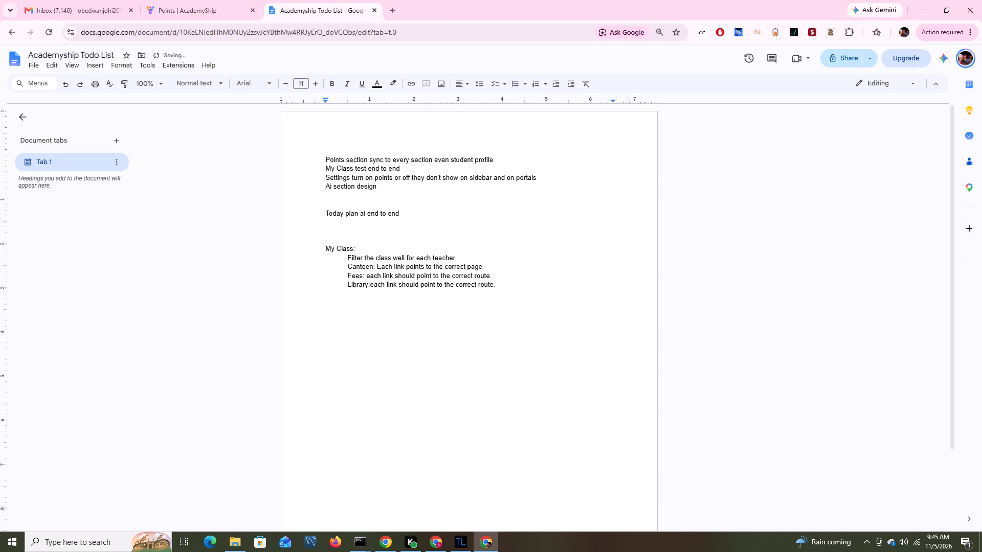
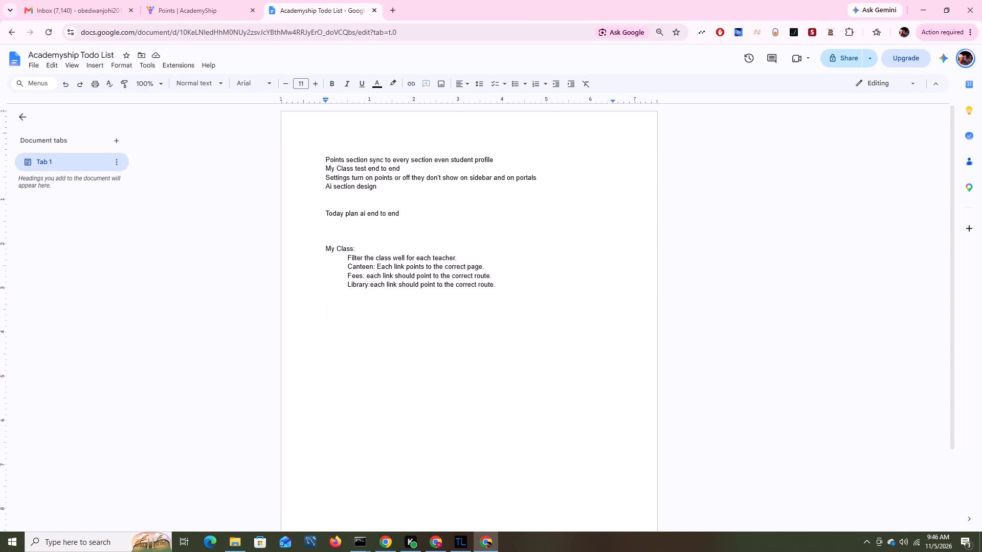
Add the heading "Points section:" below the My Class list in the to-do document.
type("Po")
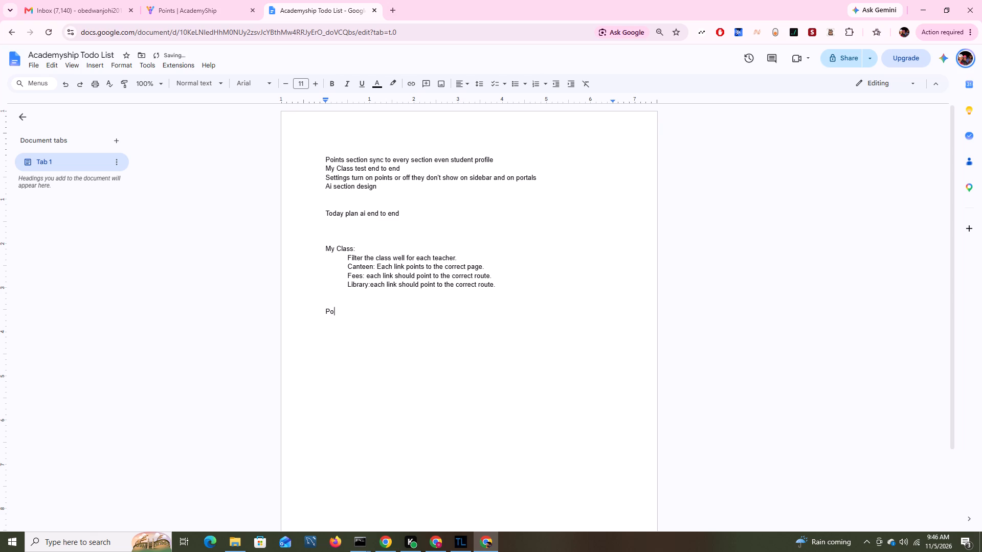
type("ints s")
type("ection")
key("shift+colon")
key("shift+Return")
Add an indented note under Points section that behaviour synced to points shows differently in the points section than on the student profile.
key("Tab")
type("On the")
key("space")
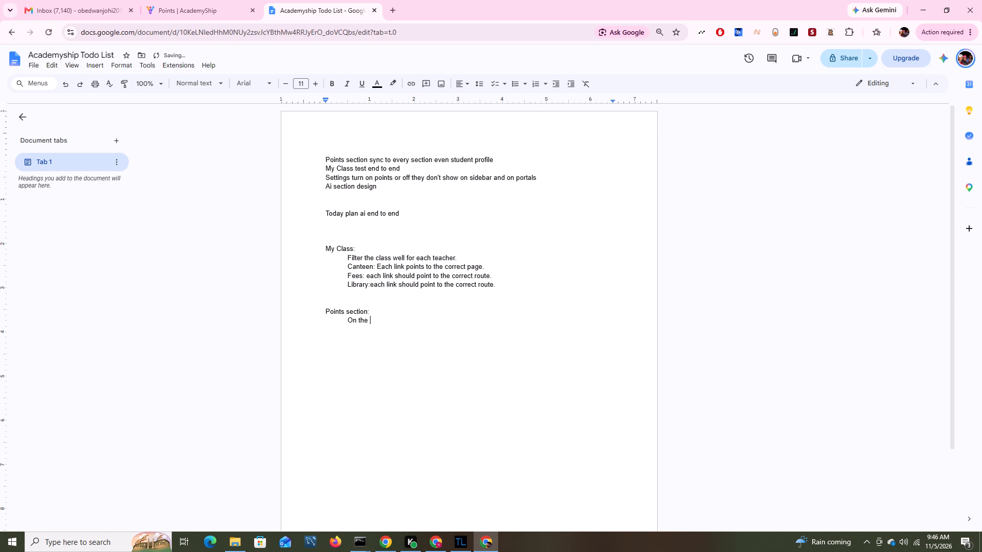
type("student profile if")
key("space")
type("from the poitssection we have the behaviour syc")
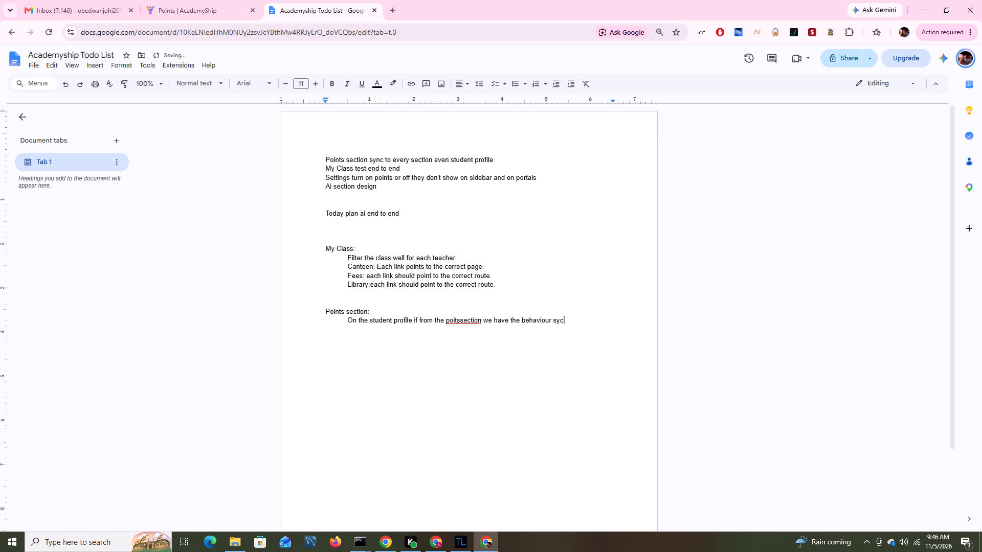
key("space")
type("to pointssection on points section")
key("space")
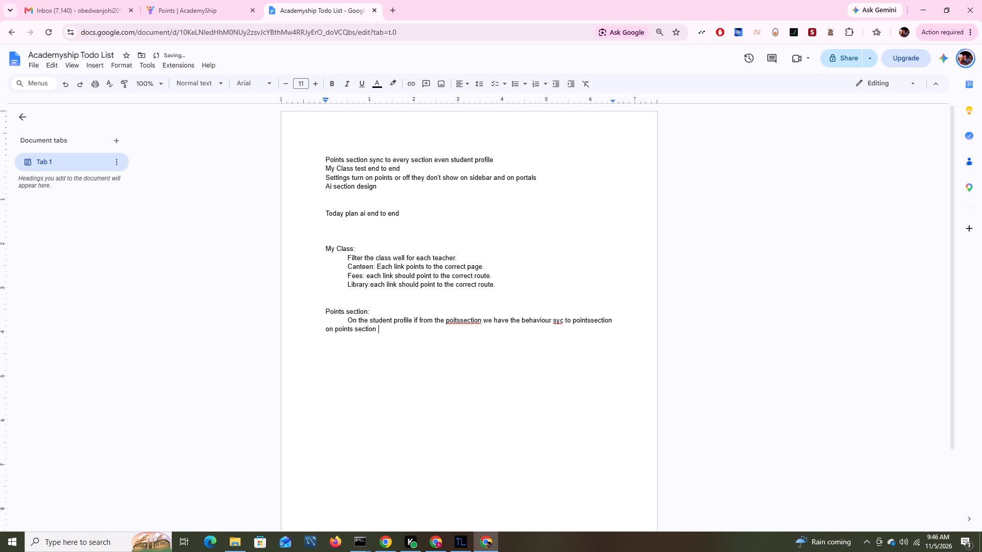
type("it shows diff")
type("ere")
type("nt from the")
key("space")
type("profile")
key("space")
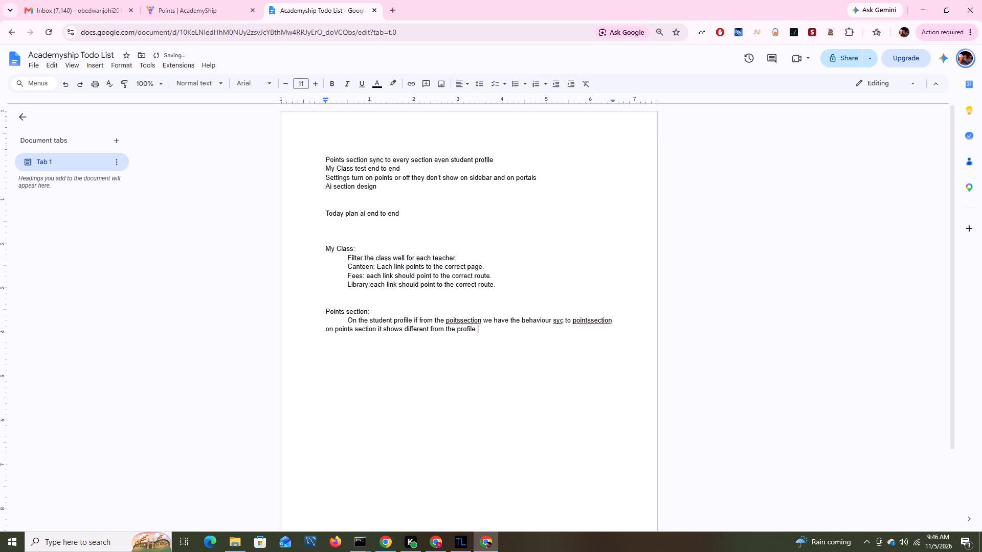
Continue the note: the profile takes only the main points and does not sync behaviour; check and fix this to become uniform.
type("the profile")
key("space")
type("just")
key("space")
type("takes")
key("space")
type("only the")
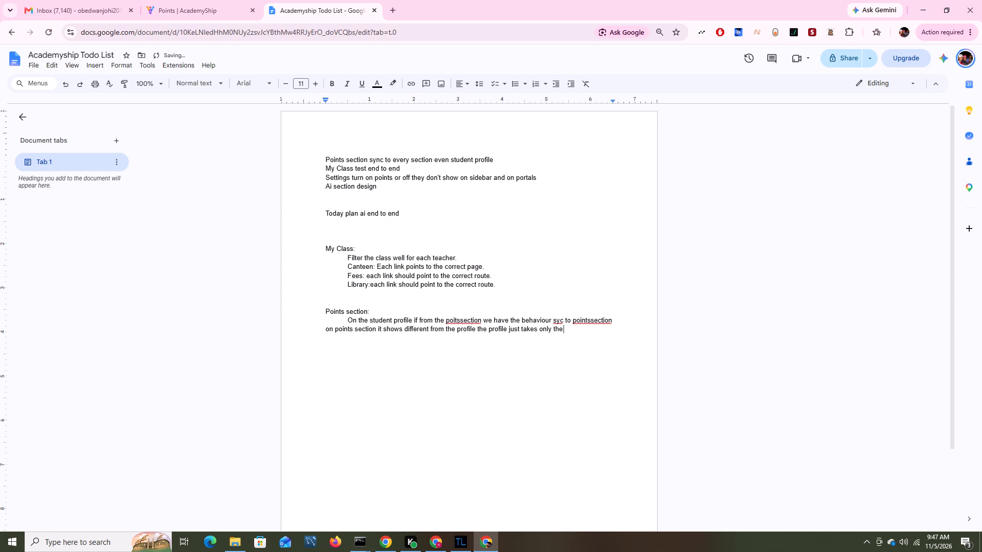
key("space")
type("main points it does not syc behaviour")
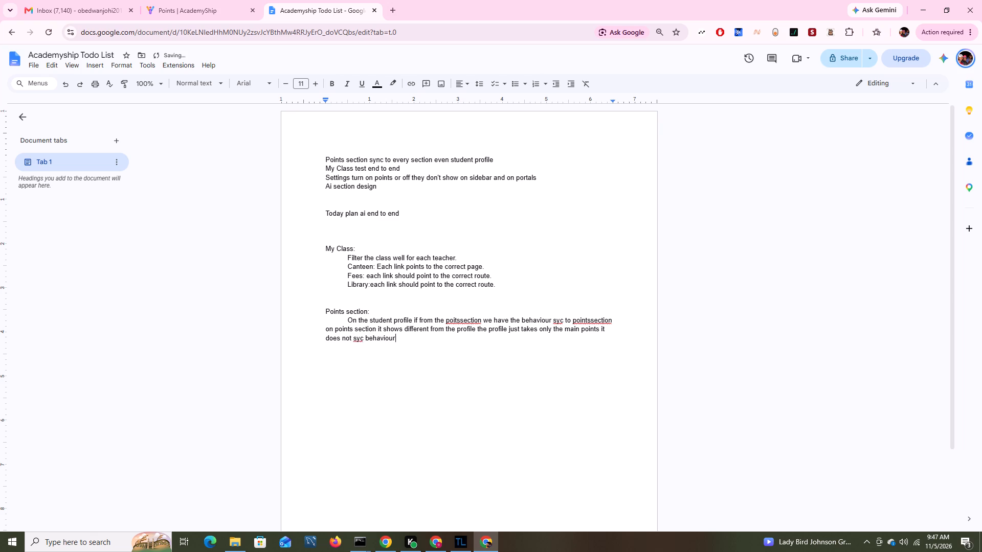
key("space")
type("check fix this to become uniform")
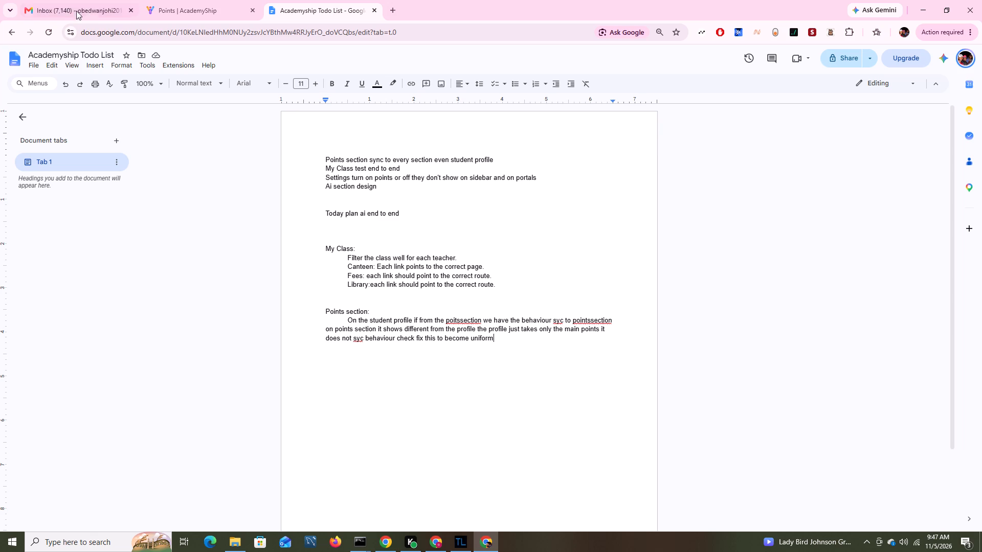
Switch to the AcademyShip Points page and view the Rewards shop and its blank new-reward form.
left_click(171, 10)
scroll(316, 307, "up", 2)
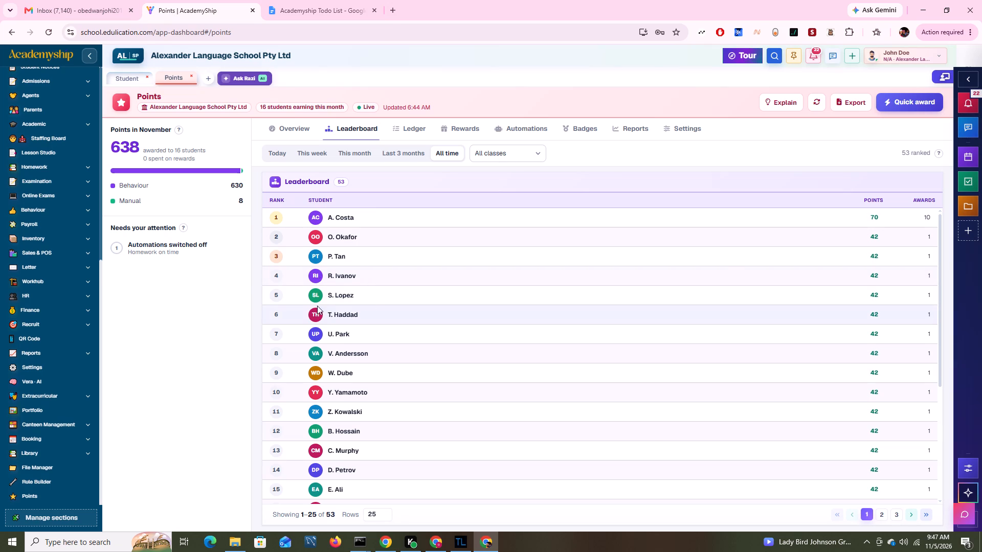
left_click(453, 131)
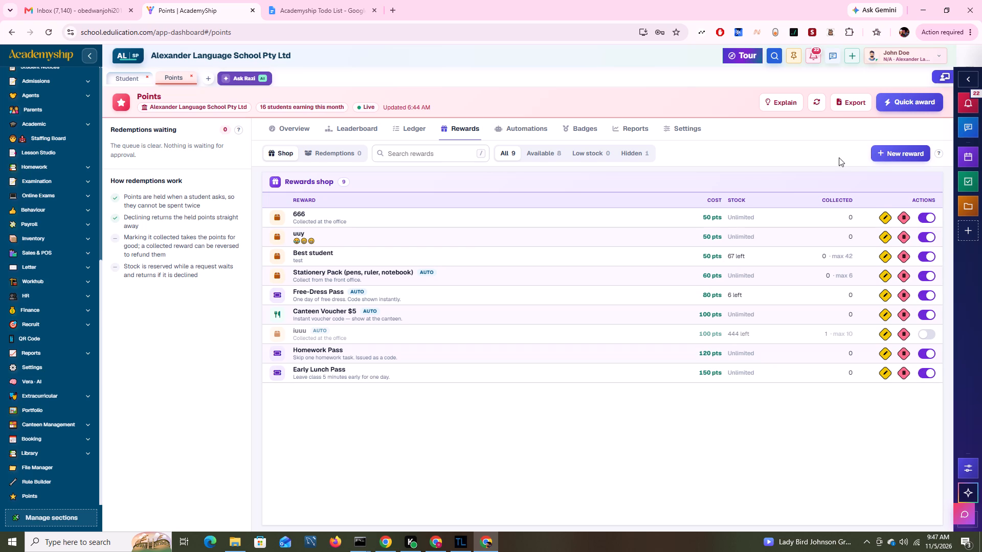
left_click(886, 153)
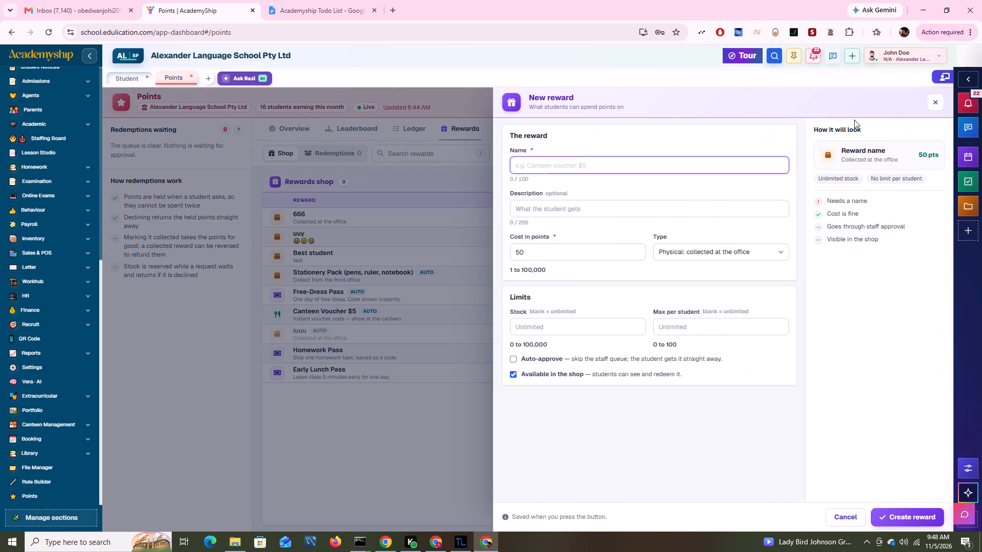
left_click(929, 103)
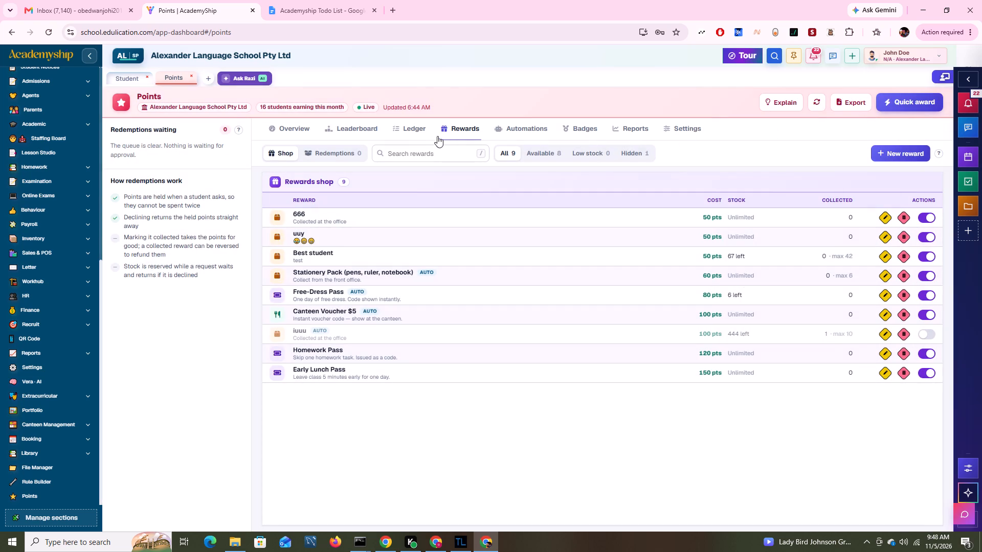
Look over the points ledger and the all-time leaderboard.
left_click(410, 123)
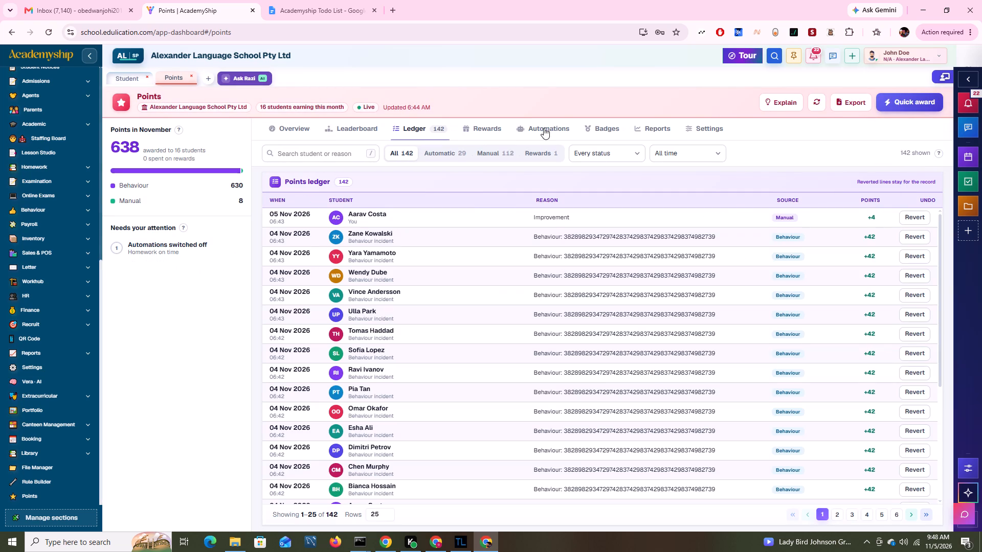
left_click(351, 132)
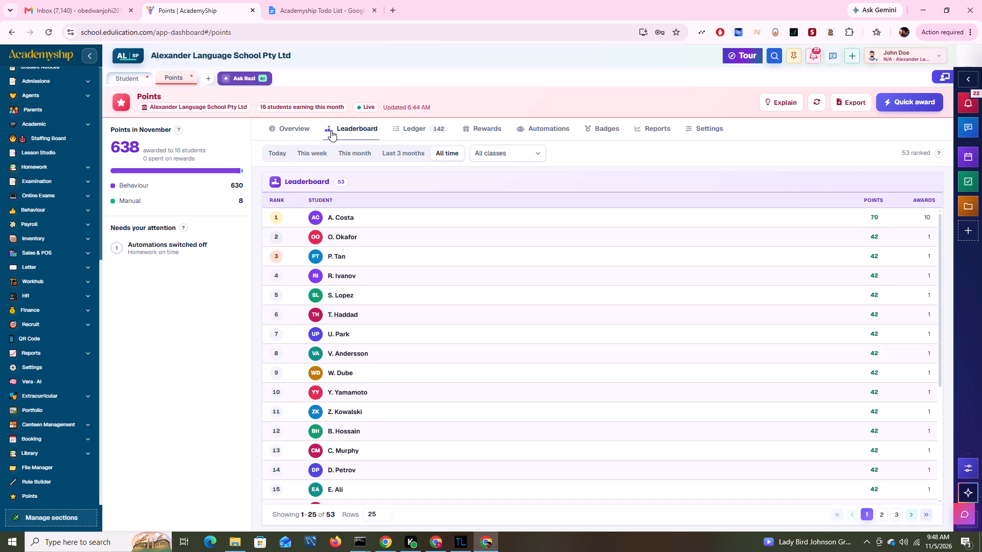
Use Quick award to give the leaderboard's first-ranked student 5 points for Leadership, finding the student by searching "ara".
left_click(931, 98)
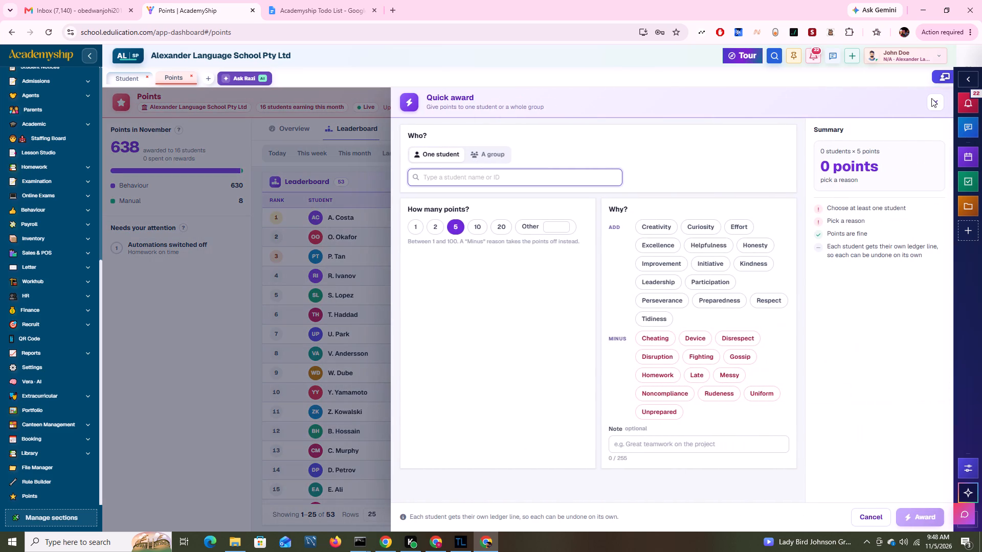
key("a")
key("r")
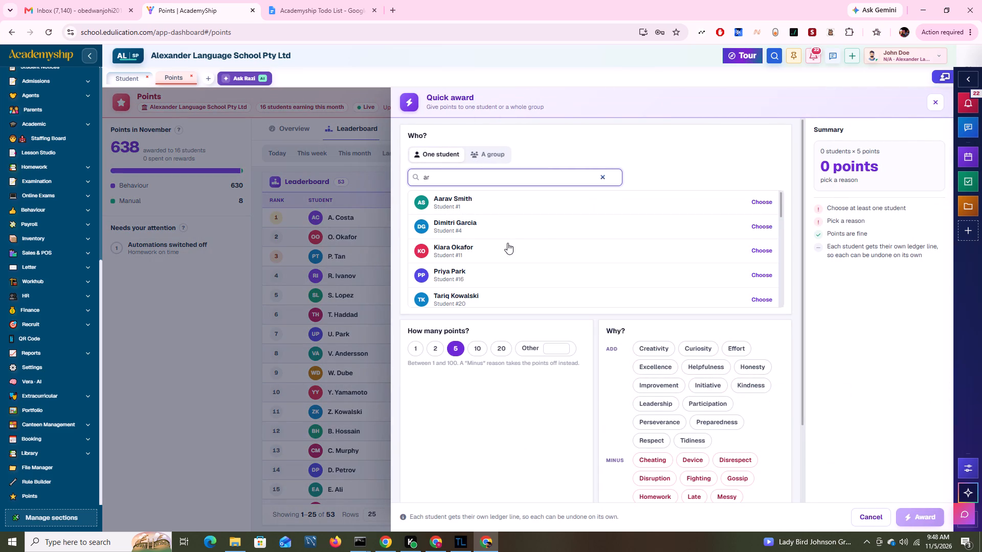
key("a")
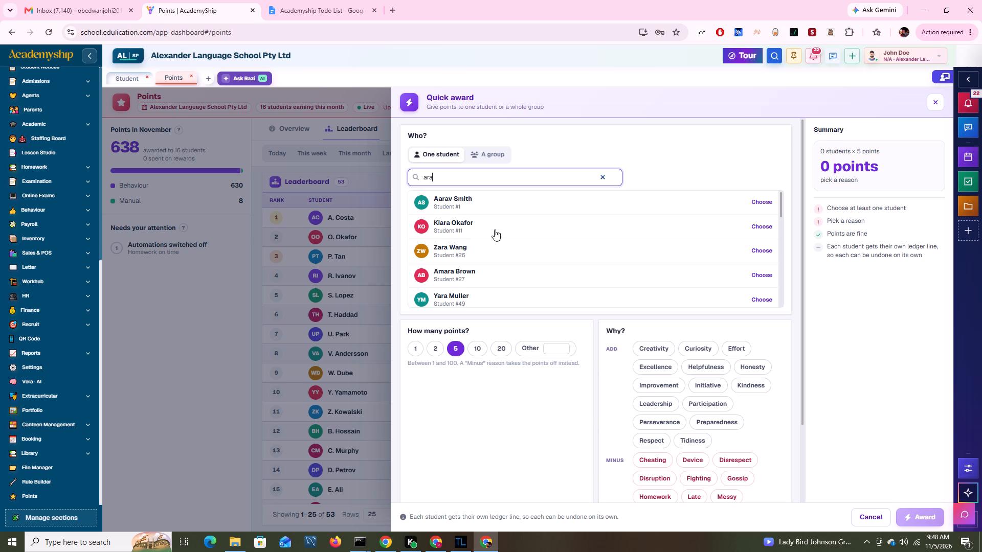
scroll(494, 233, "down", 2)
scroll(494, 233, "up", 1)
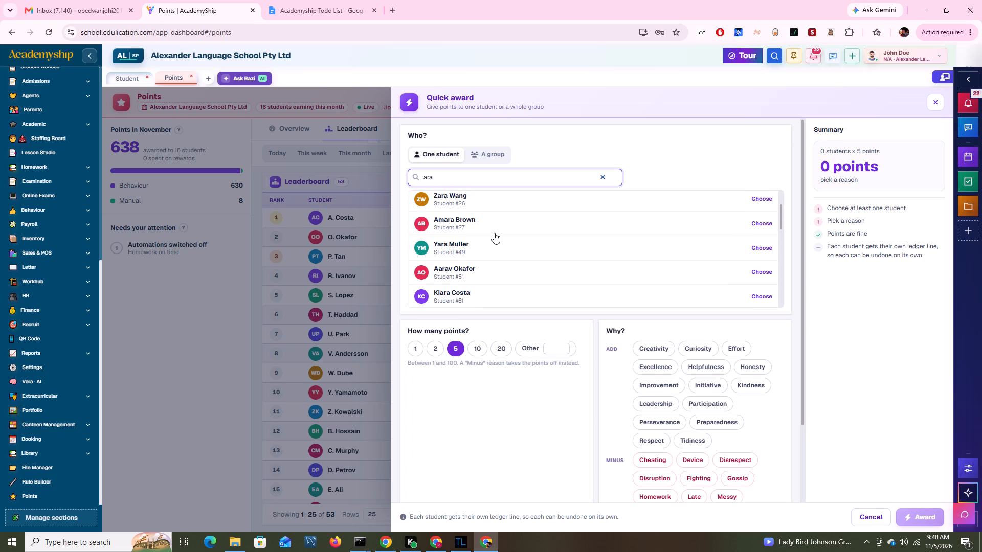
scroll(484, 257, "down", 4)
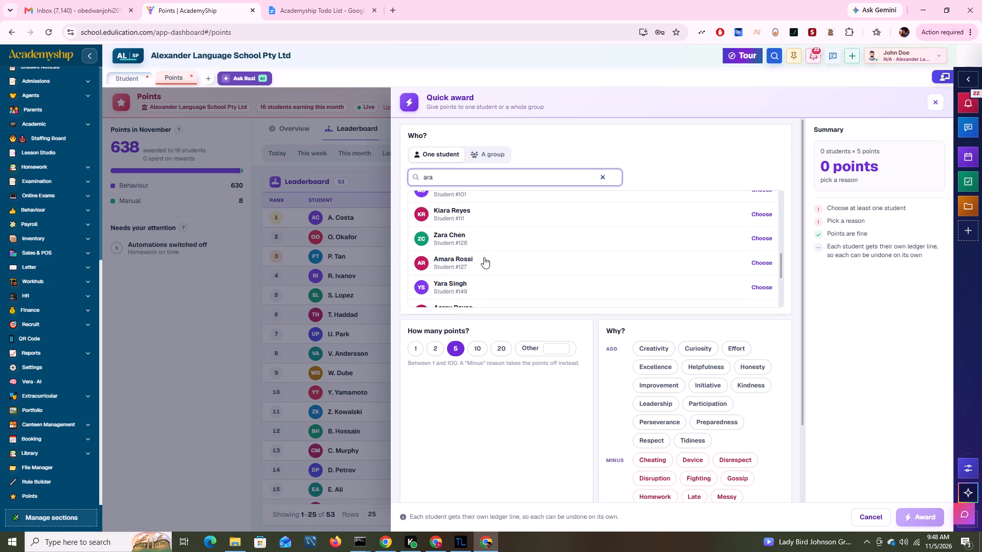
scroll(484, 257, "up", 1)
left_click(475, 233)
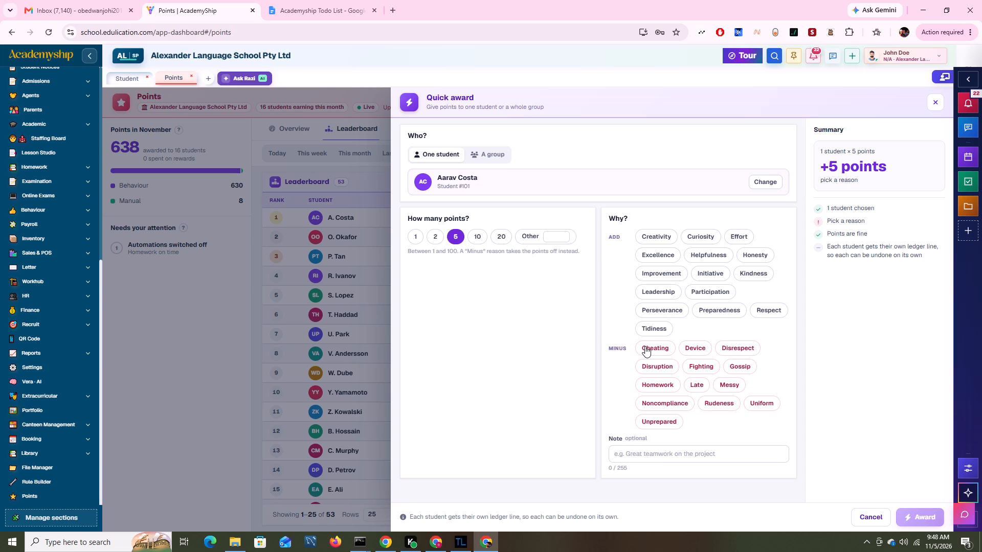
left_click(653, 290)
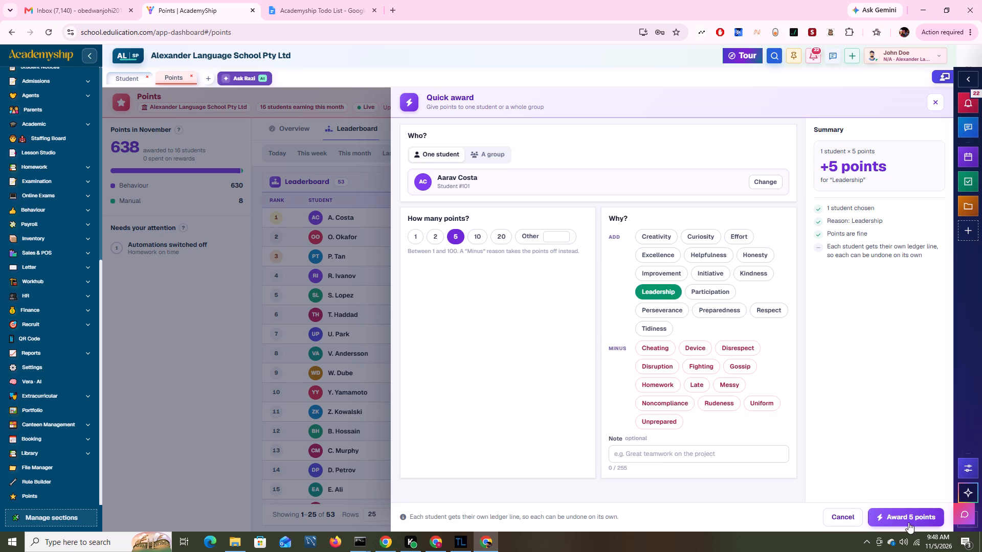
left_click(900, 508)
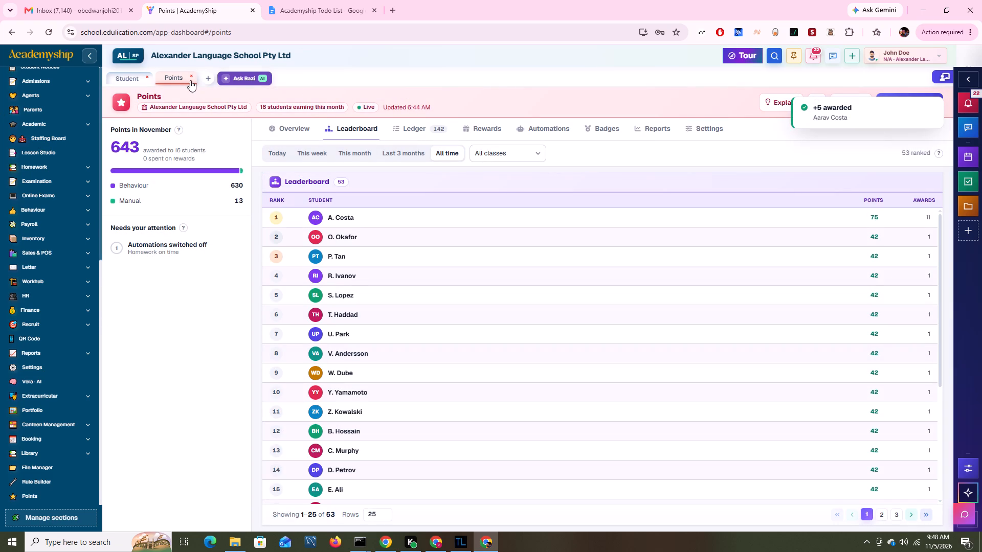
View the Points overview and try to open the awarded student from Top 5 students and from Latest awards.
left_click(286, 123)
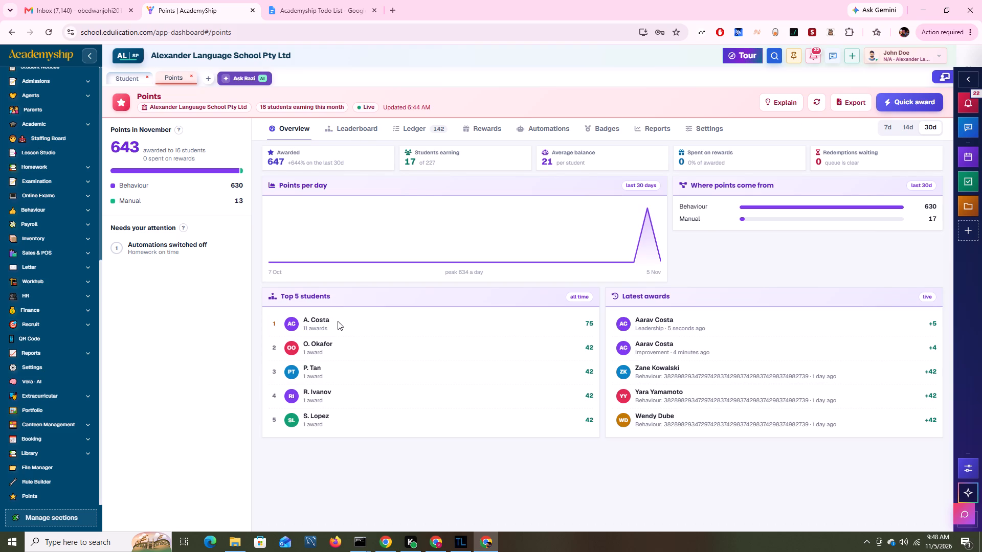
left_click(339, 324)
left_click(657, 323)
Open the first-ranked student's profile from the Points leaderboard.
left_click(352, 126)
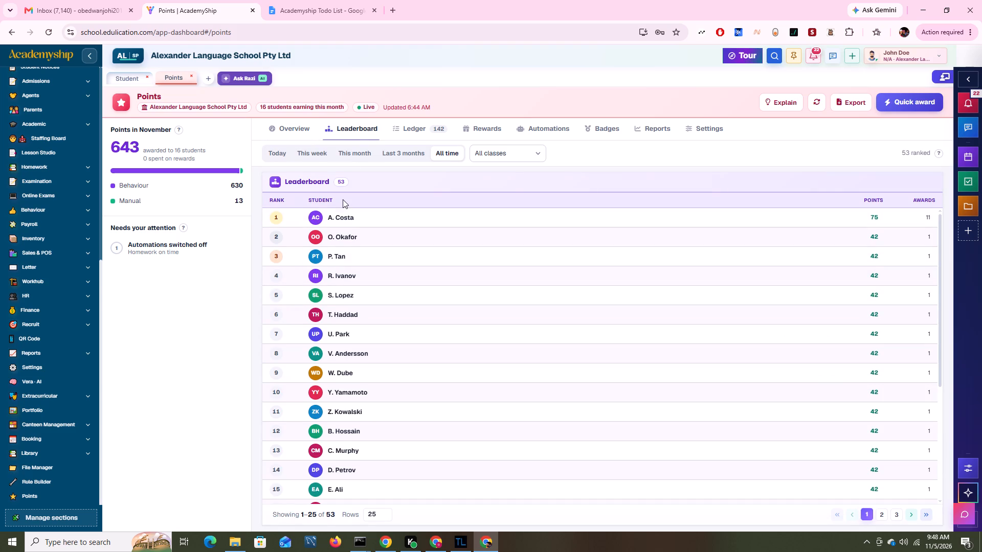
left_click(343, 219)
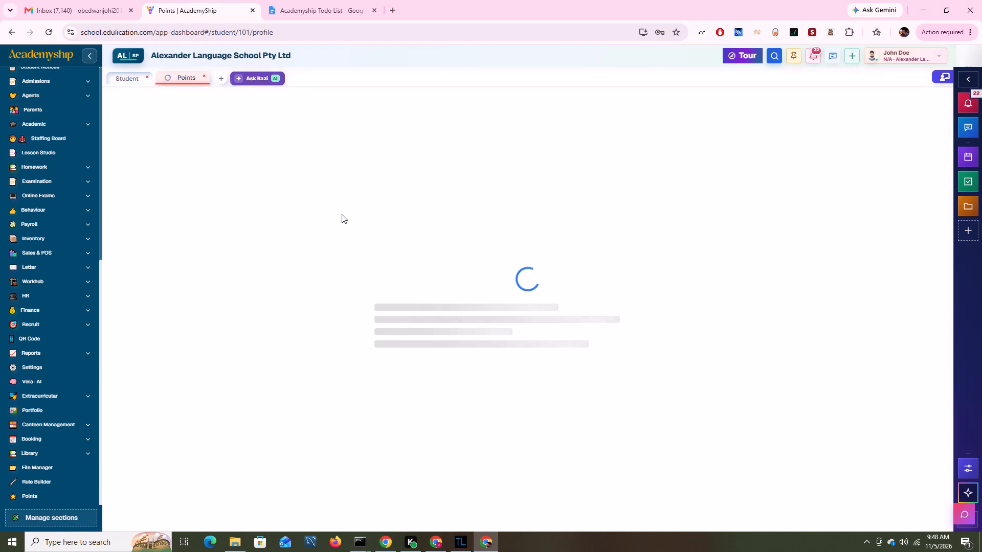
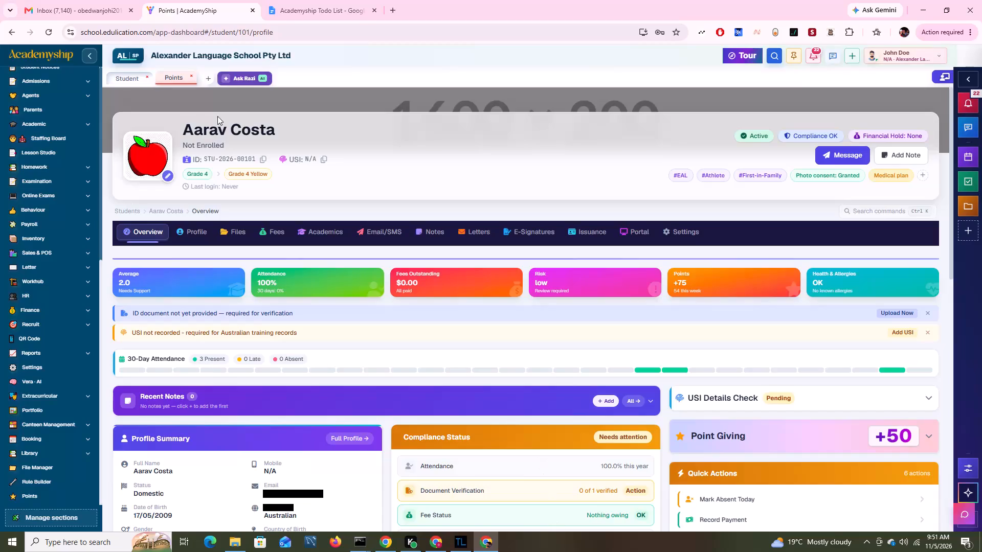
In the Academyship Todo List, correct the misspellings in the Points section note to "points section" and "sync", accepting the spelling suggestions.
left_click(299, 11)
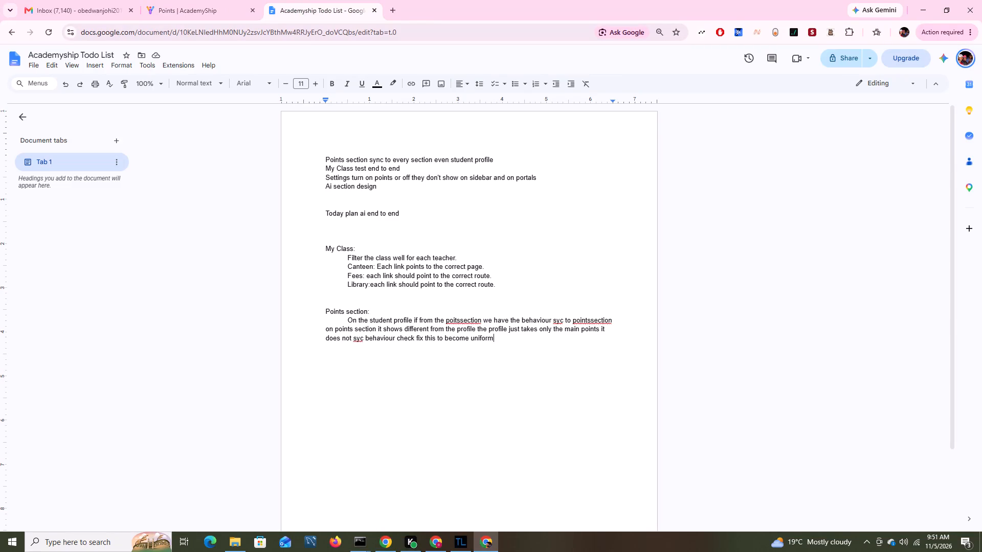
left_click(461, 322)
left_click(463, 311)
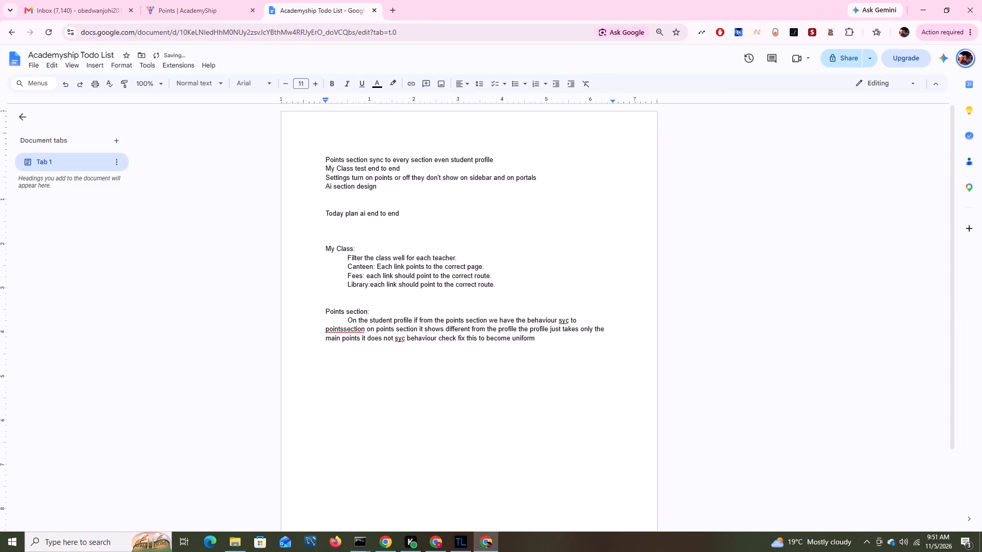
left_click(565, 322)
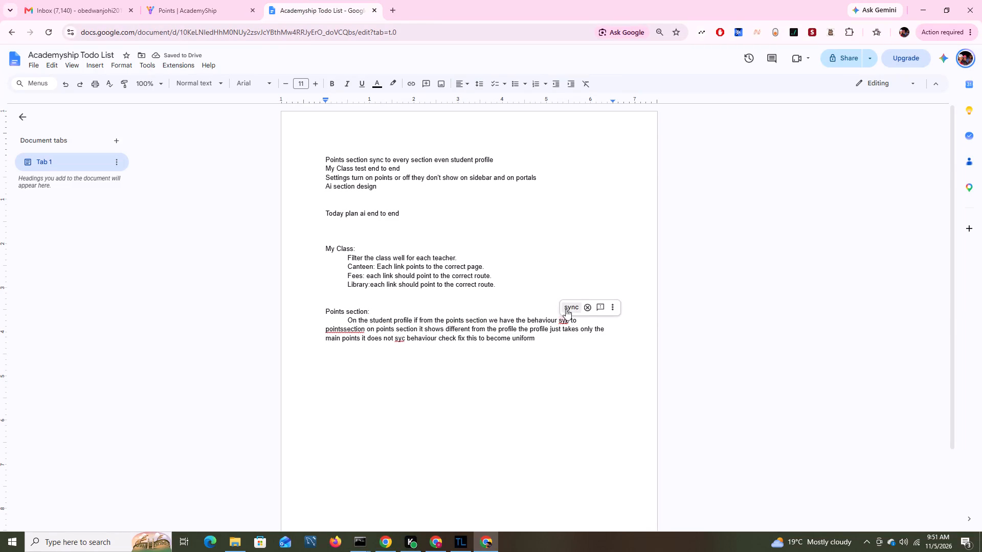
left_click(566, 309)
left_click(399, 339)
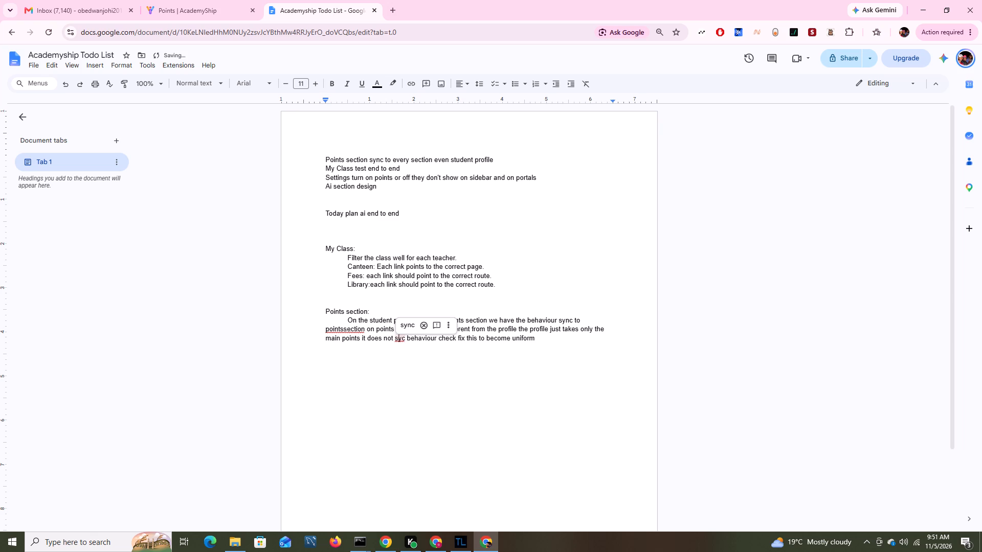
left_click(401, 325)
left_click(346, 327)
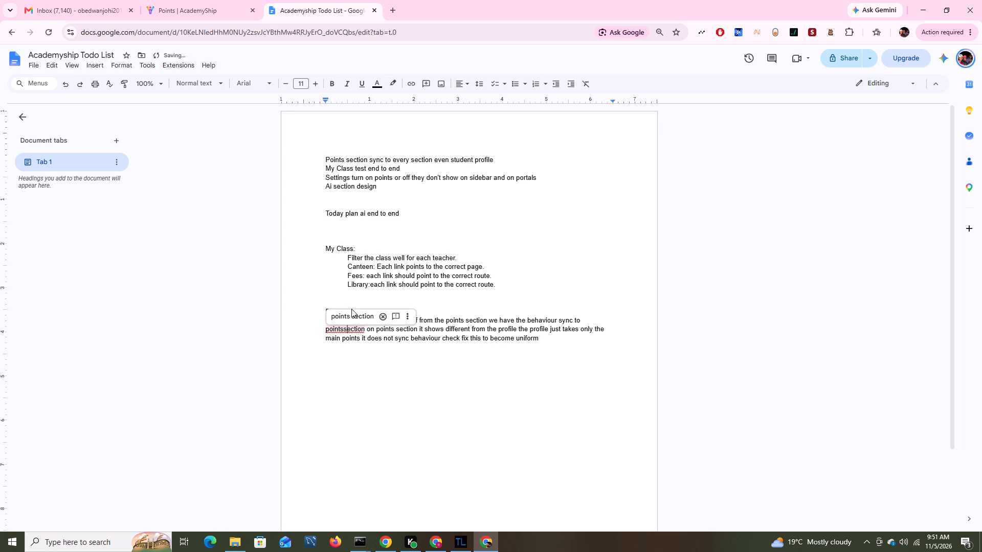
left_click(353, 315)
left_click(547, 337)
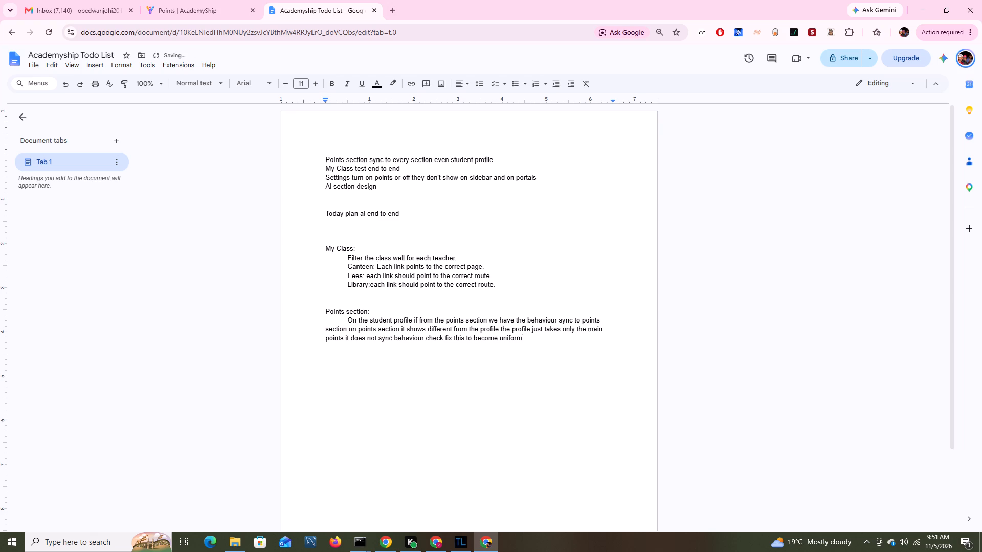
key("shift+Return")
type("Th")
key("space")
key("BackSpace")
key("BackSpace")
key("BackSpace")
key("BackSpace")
End the Points section note with a period and, after a blank line, start a new note reading "Next the".
key("period")
key("shift+Return")
key("shift+Return")
type("Next")
key("space")
type("th")
type("e")
key("space")
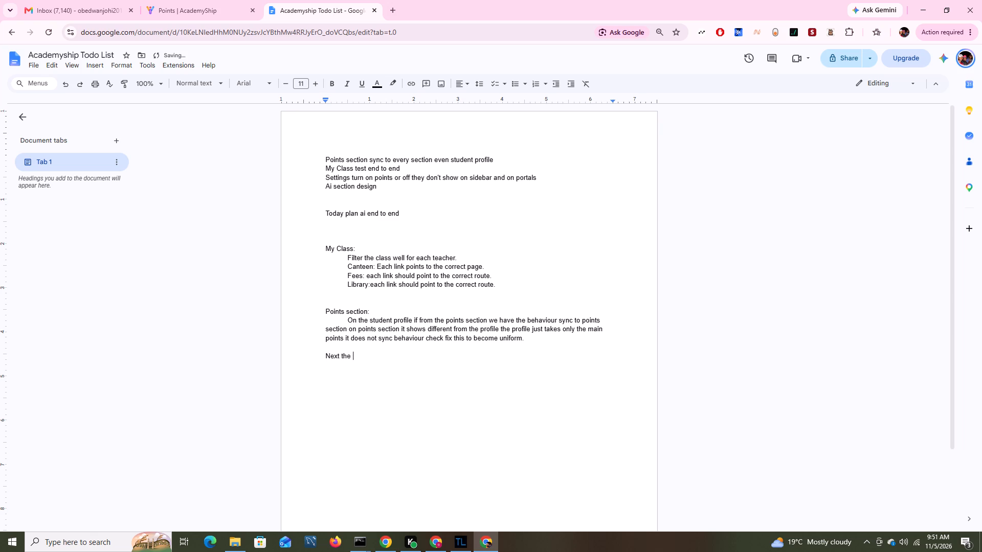
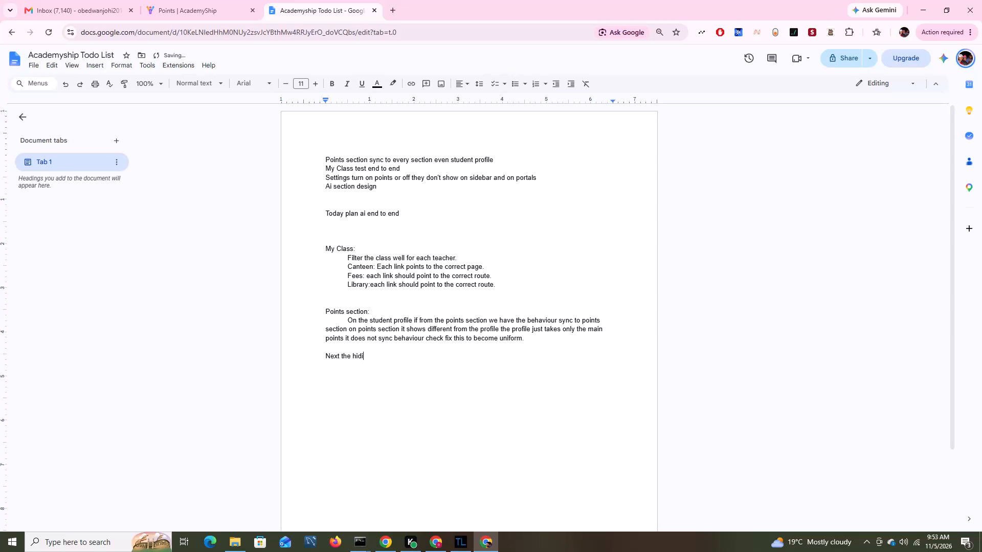
Continue the new note with "hiding points action on settings this needs nice planing check under the settings section".
type("ng points sction on sett")
type("ings this needs")
key("space")
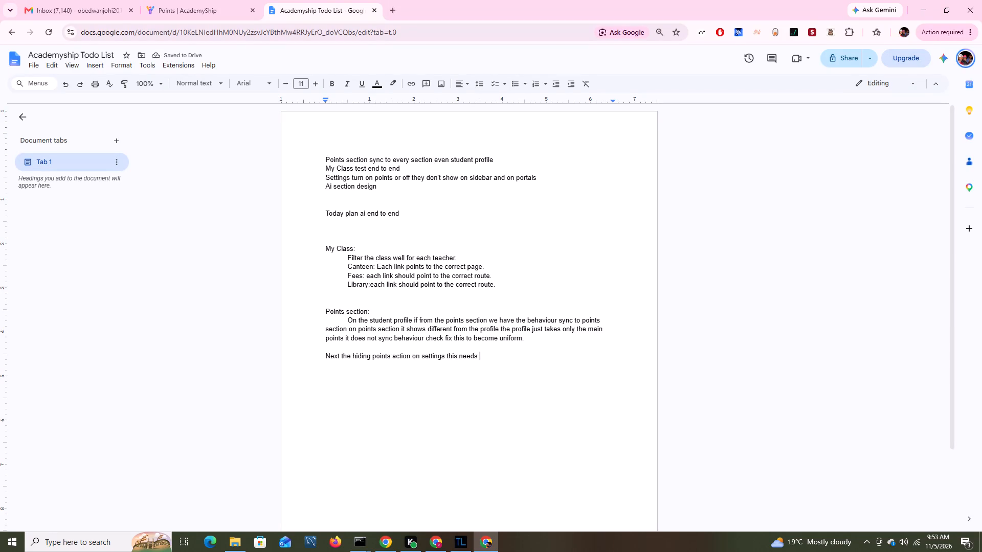
type("nice planing")
key("space")
type("check")
key("space")
type("under")
key("space")
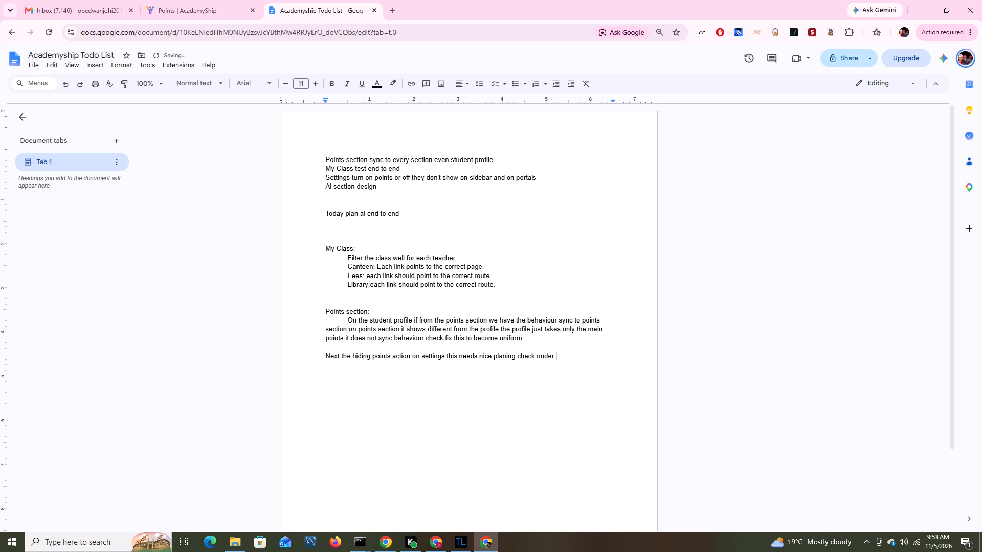
type("the")
key("space")
type("se")
type("ttings section")
Extend the note with "see where we can place this and now we can try and this needs to hide this section on portals".
key("space")
type("see where we can place this and no")
type("w we ca")
type("n")
key("space")
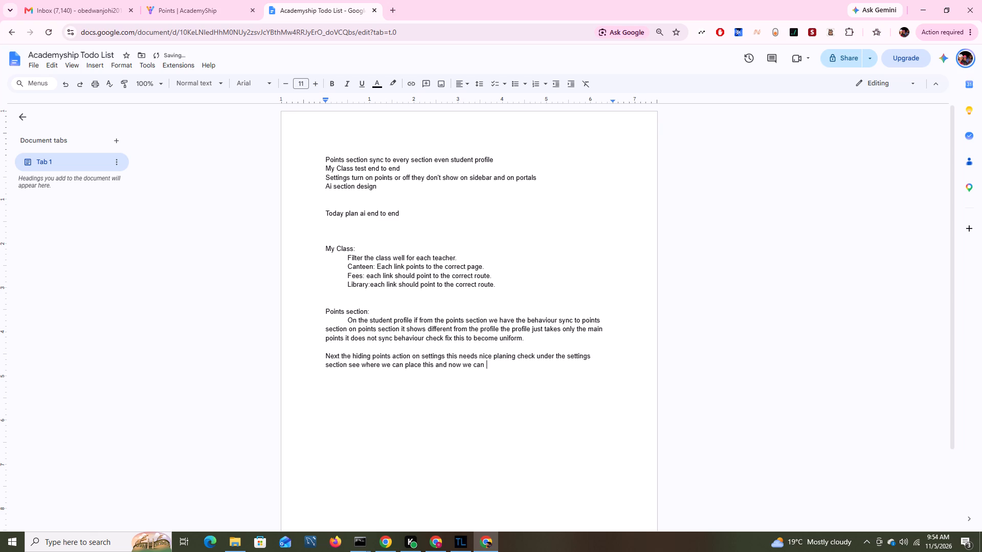
type("try and this nee")
type("ds to show")
key("BackSpace")
key("BackSpace")
key("BackSpace")
key("BackSpace")
type("hide this section on portals")
key("space")
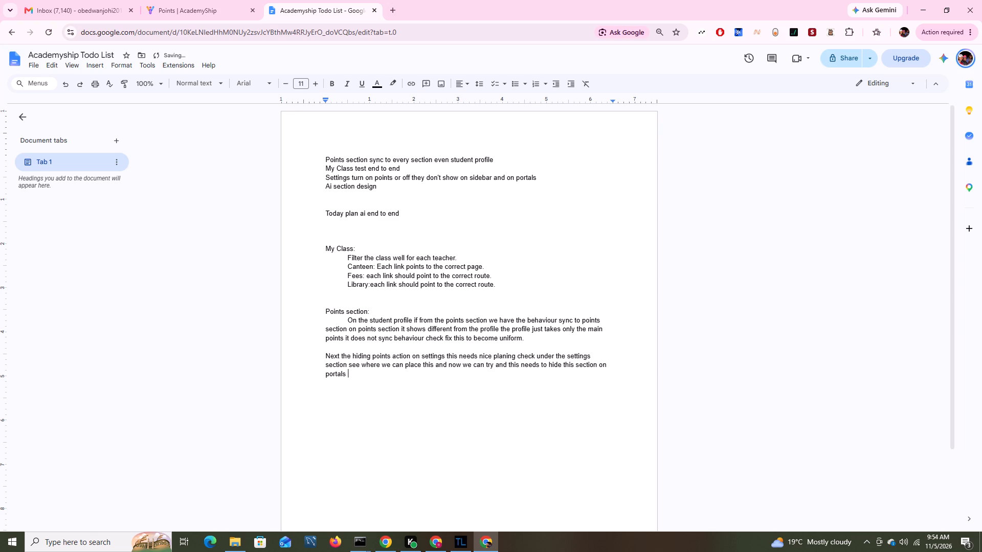
Finish the note with "and even on main sidebar so we need proper planing" and leave a blank line below it.
type("and even on main sidebar so we need")
key("space")
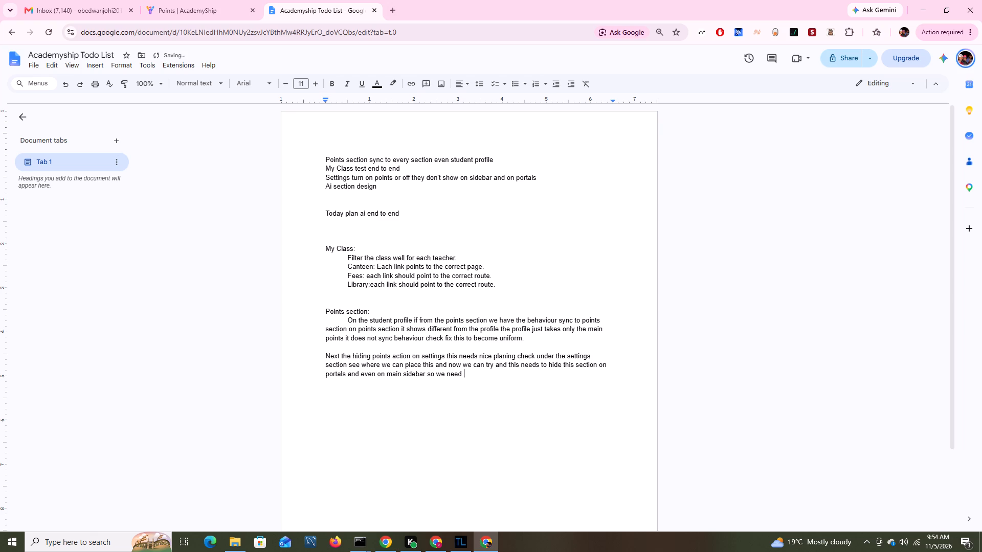
type("proper planing")
key("shift+Return")
key("shift+Return")
left_click(347, 166)
left_click(366, 251)
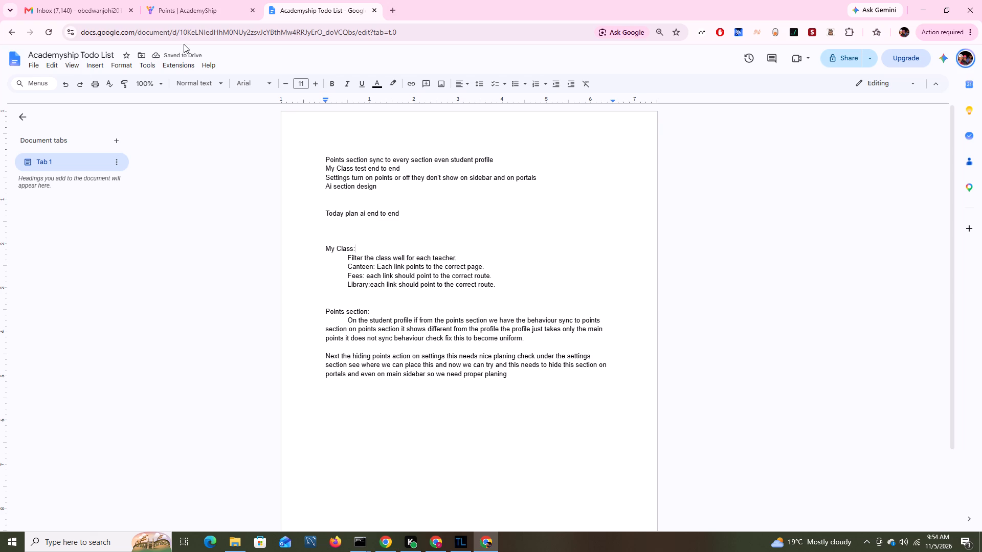
Switch to AcademyShip and examine the section groups and sidebar preview in the Manage sections review.
left_click(178, 15)
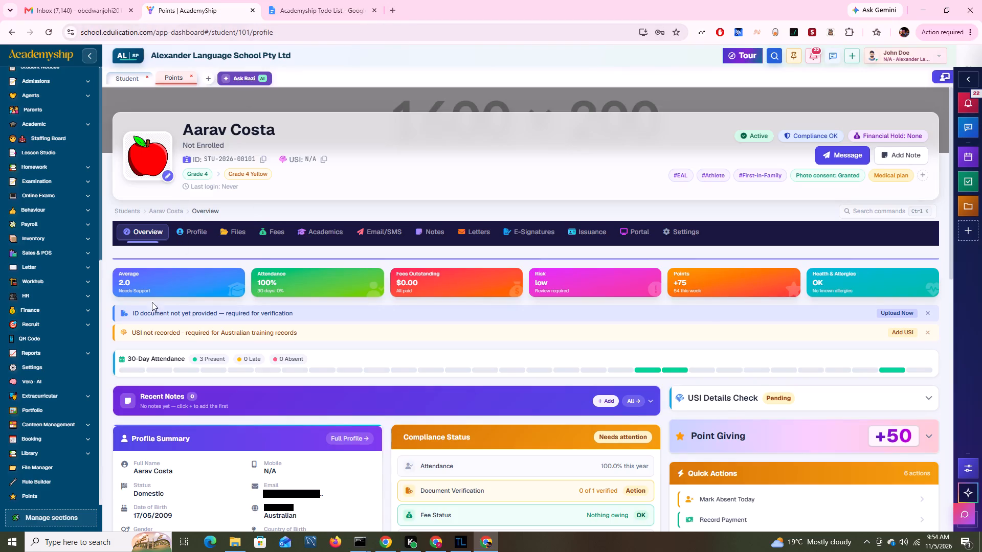
scroll(68, 395, "down", 3)
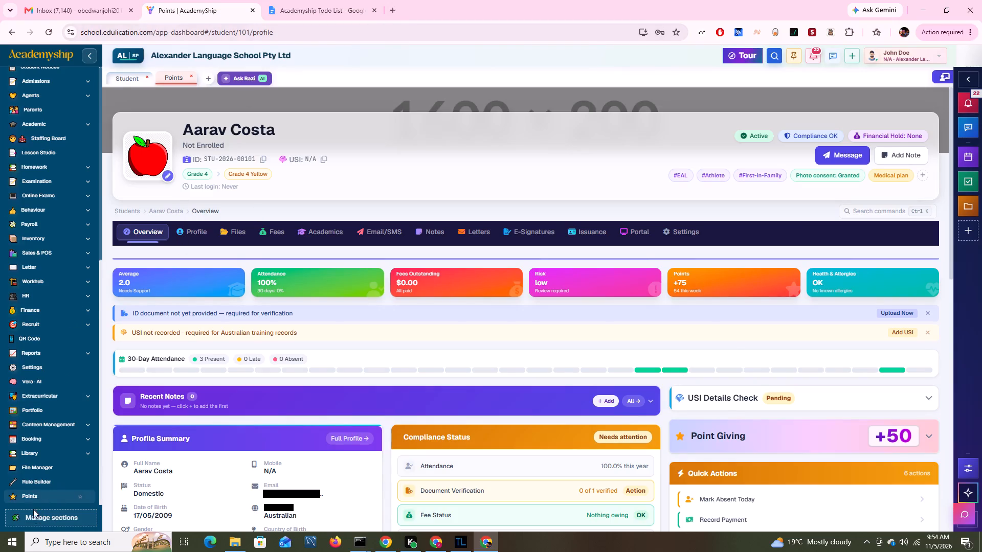
left_click(33, 513)
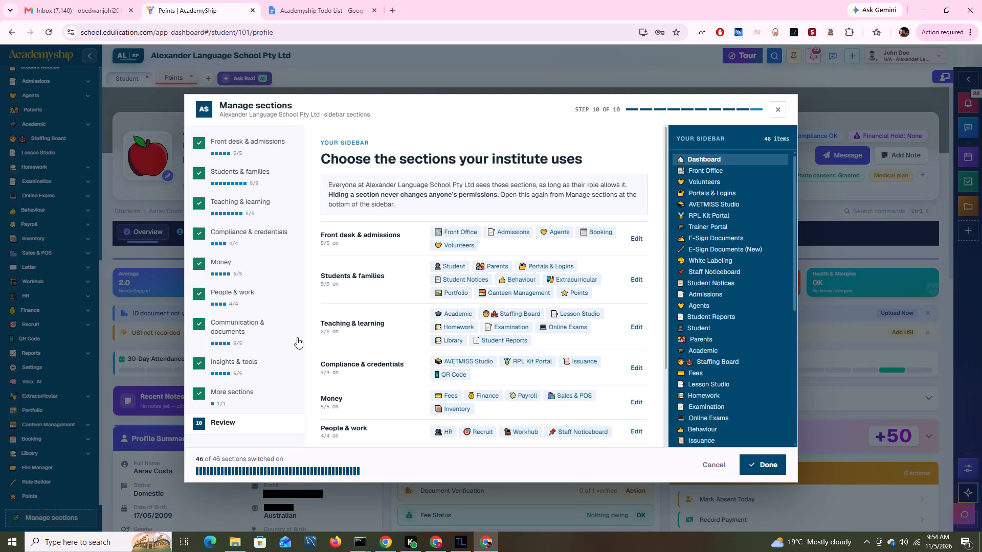
scroll(255, 257, "up", 1)
scroll(700, 323, "down", 3)
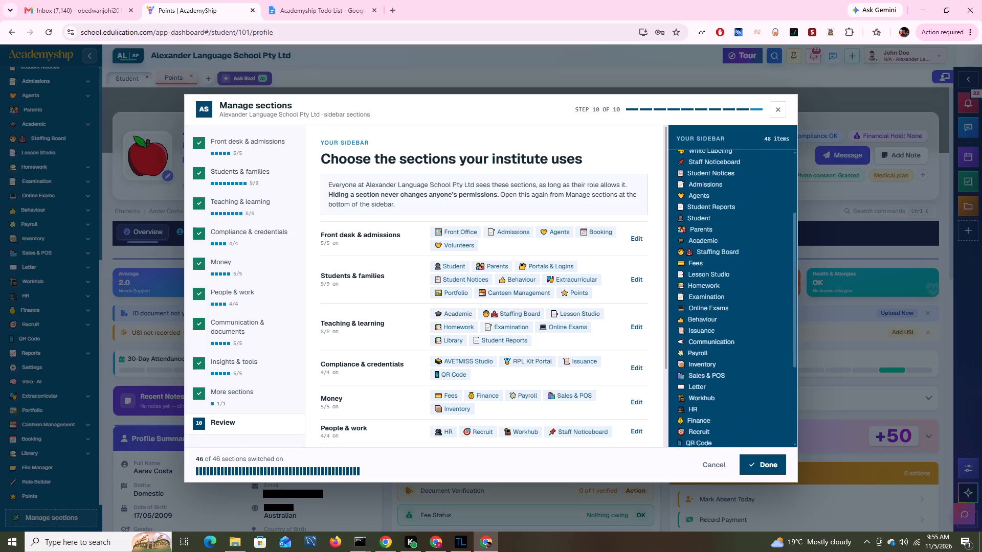
scroll(700, 323, "down", 4)
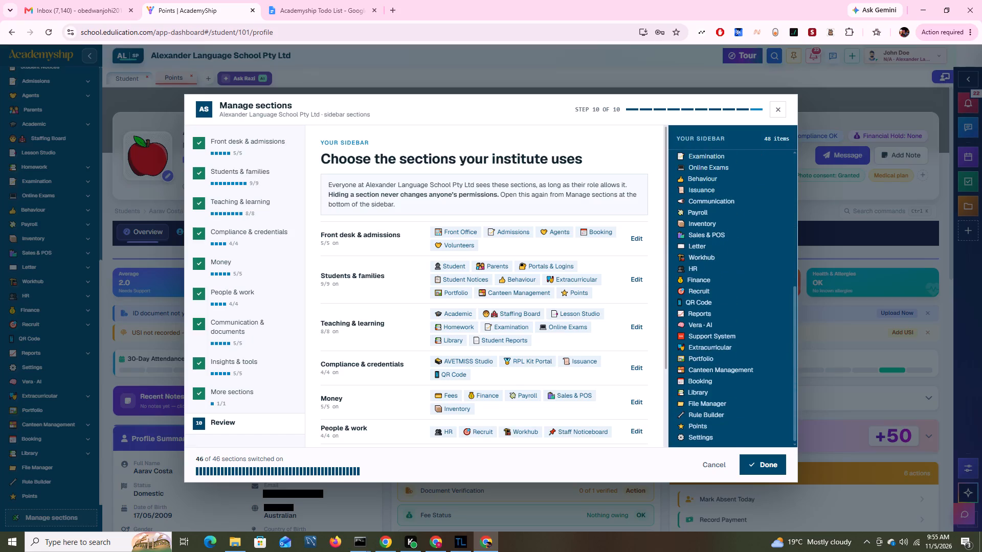
scroll(506, 330, "down", 5)
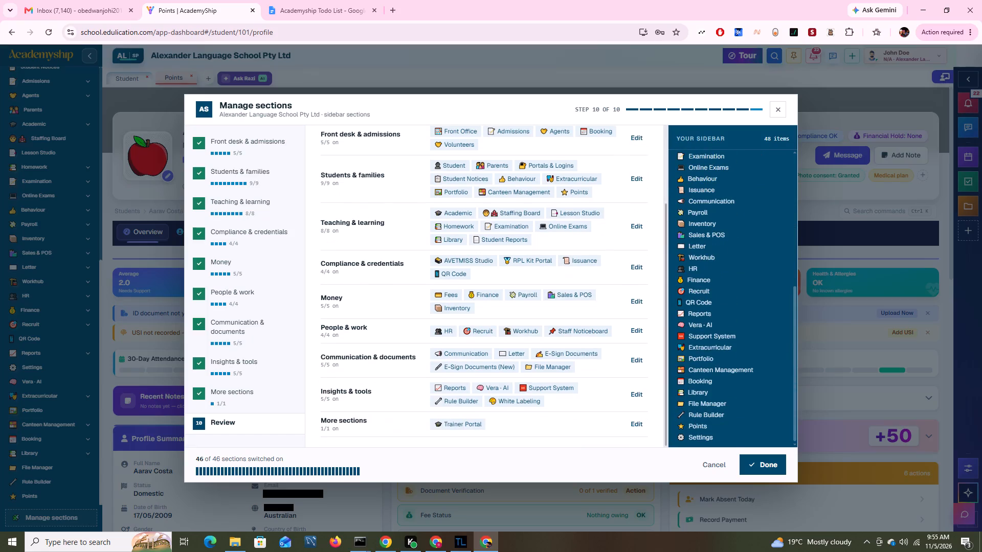
scroll(506, 330, "down", 2)
scroll(280, 287, "down", 2)
scroll(280, 287, "up", 4)
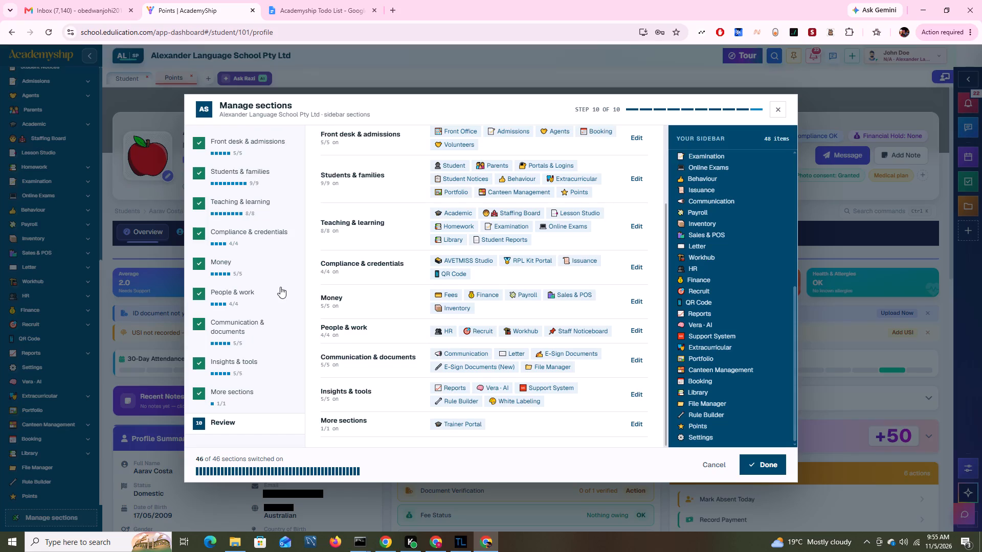
scroll(280, 287, "up", 2)
scroll(541, 335, "down", 2)
scroll(554, 354, "up", 3)
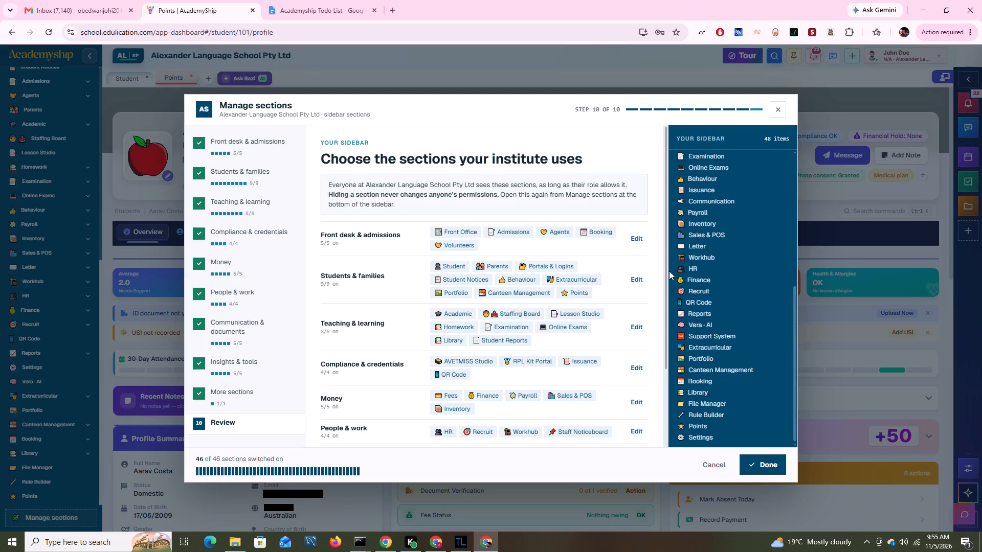
Switch off the Points section in the Students & families group and save the sidebar sections.
left_click(638, 277)
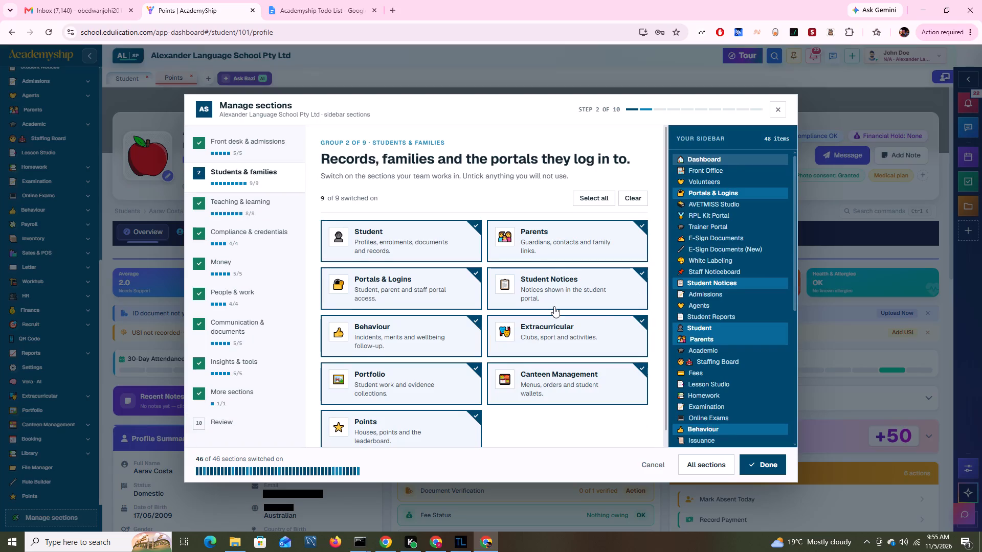
scroll(554, 306, "down", 2)
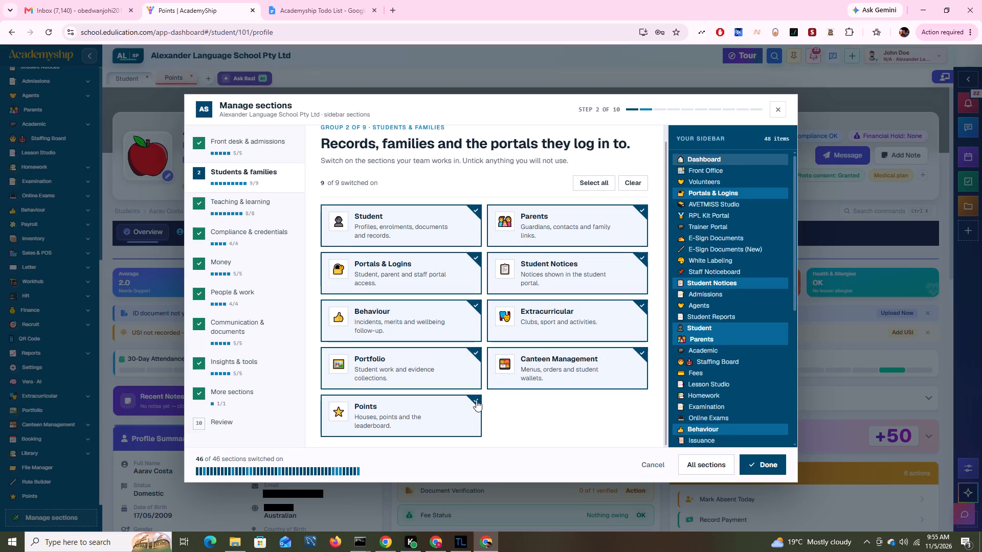
left_click(476, 400)
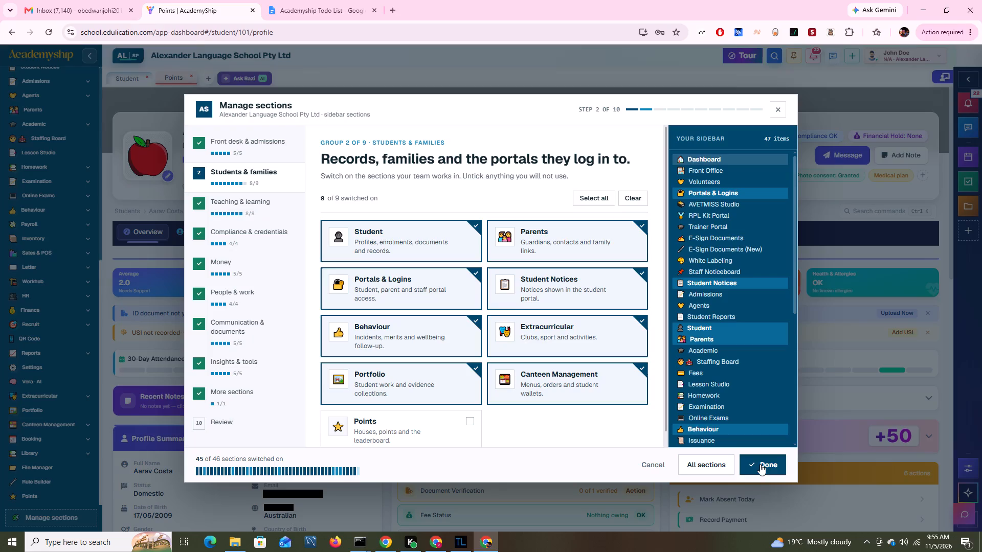
left_click(760, 464)
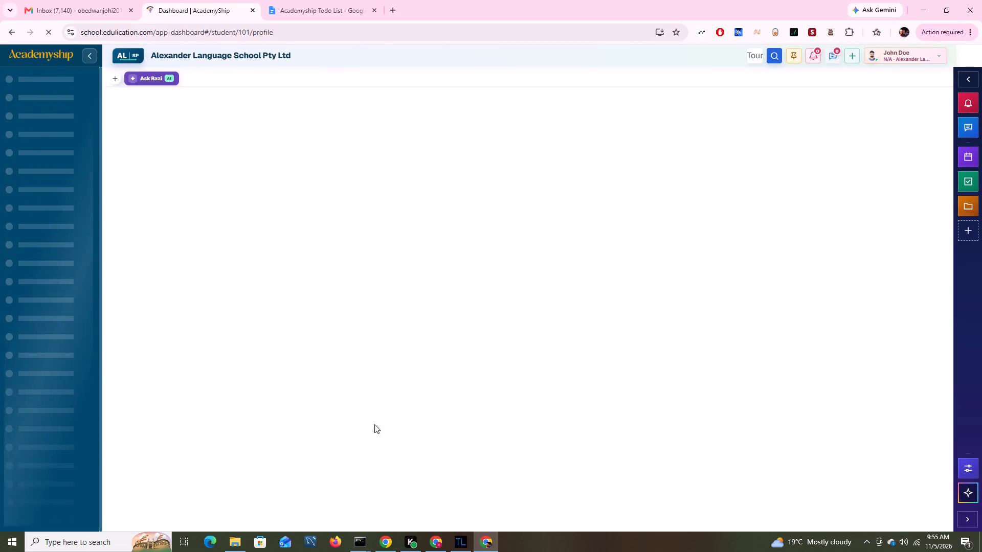
Check the reloaded AcademyShip sidebar for the Points section.
scroll(59, 398, "down", 1)
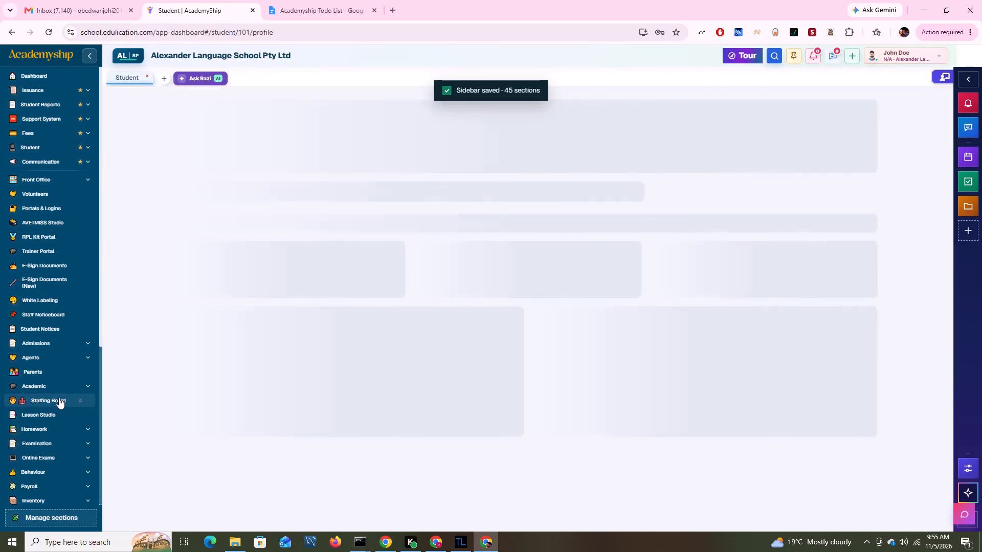
scroll(59, 398, "down", 12)
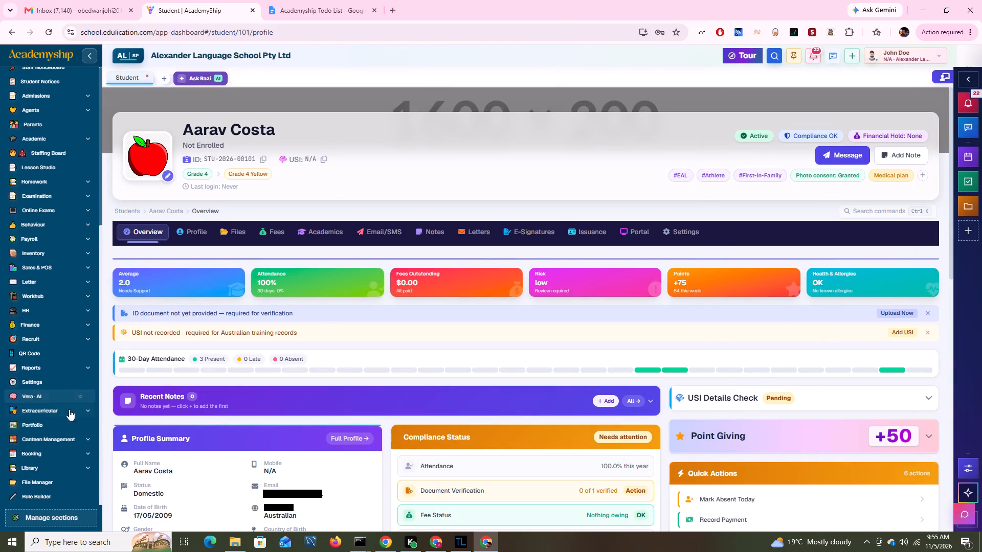
scroll(674, 338, "down", 4)
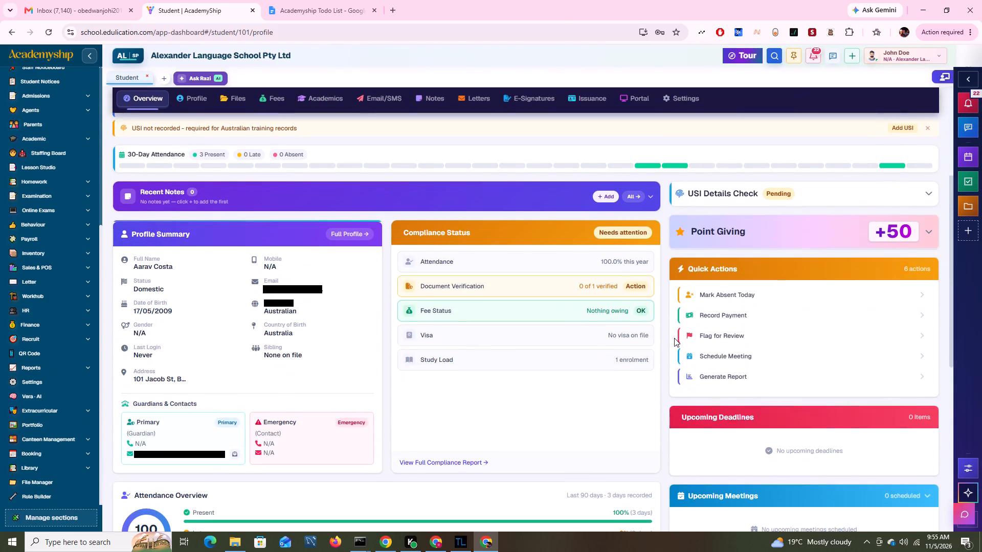
scroll(674, 338, "down", 1)
scroll(674, 338, "up", 2)
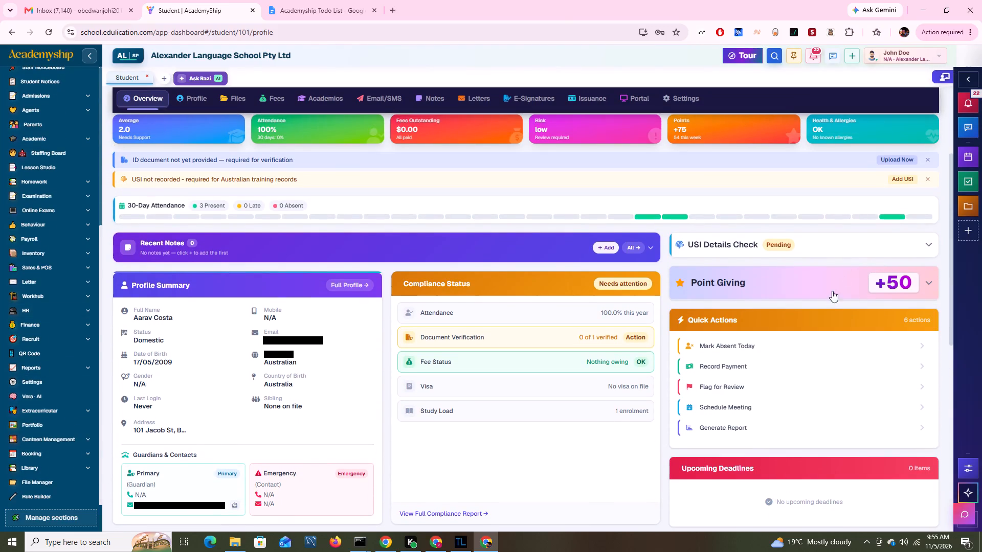
left_click(889, 283)
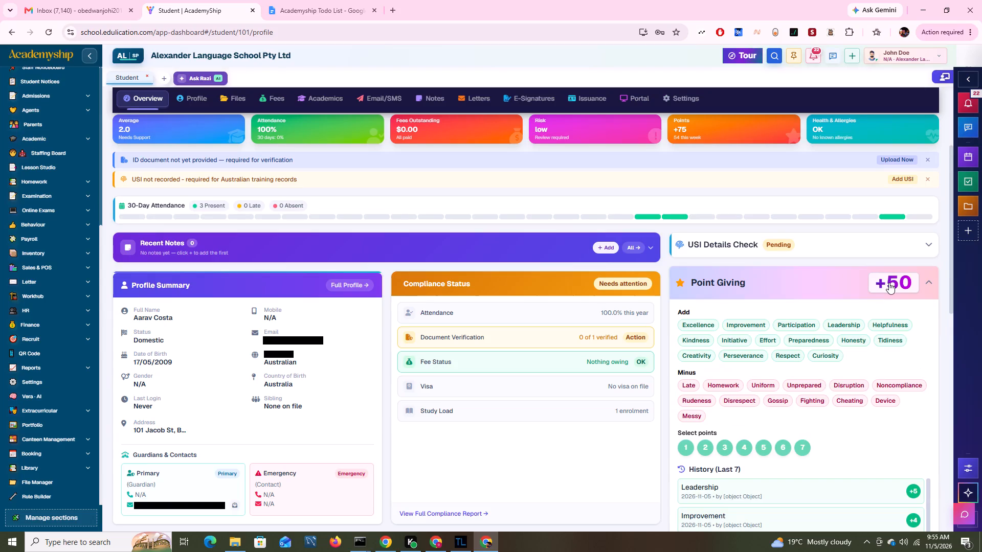
left_click(735, 324)
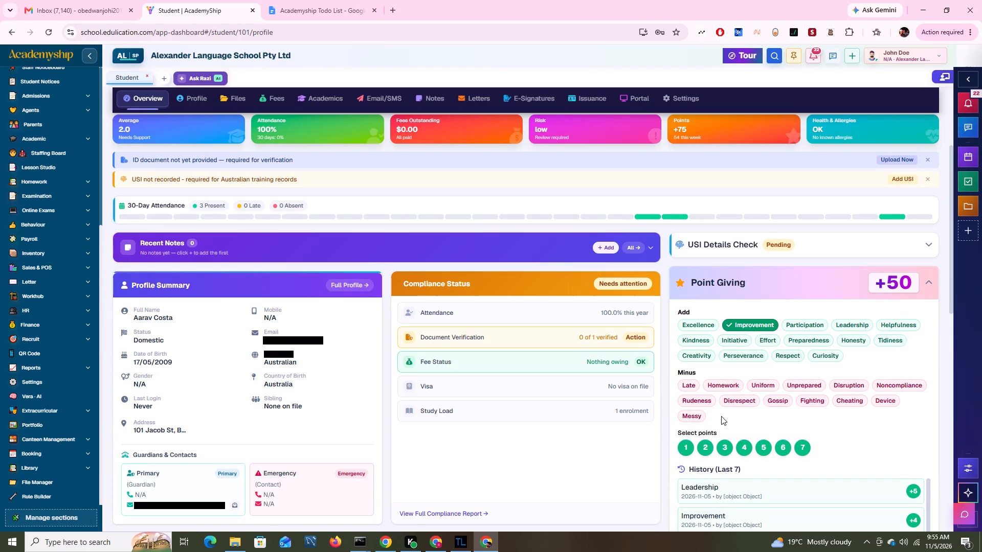
left_click(724, 445)
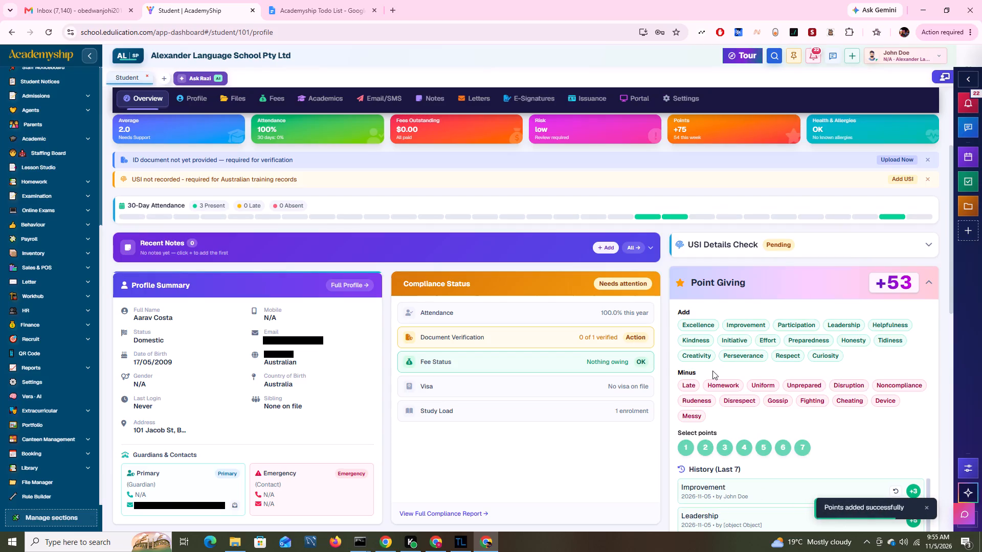
Examine the summary cards at the top of the student's profile overview.
scroll(607, 374, "up", 4)
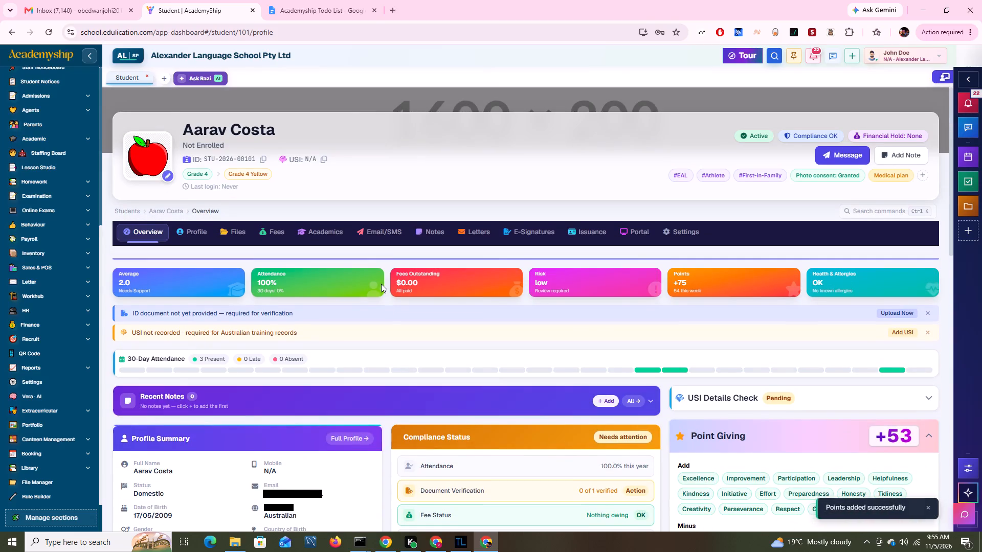
scroll(381, 283, "up", 2)
Switch to the Academyship Todo List and reread the Points section note about hiding points.
left_click(294, 13)
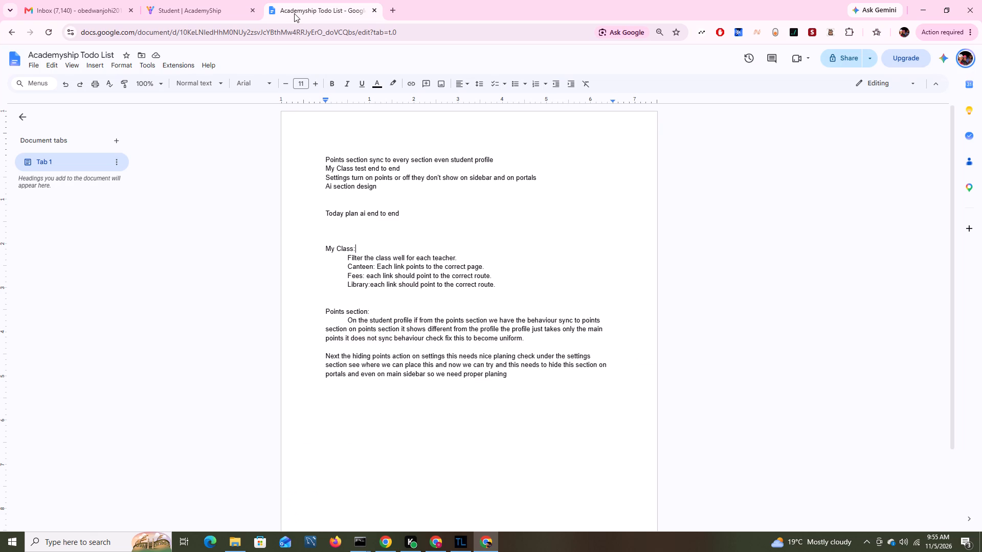
left_click(520, 384)
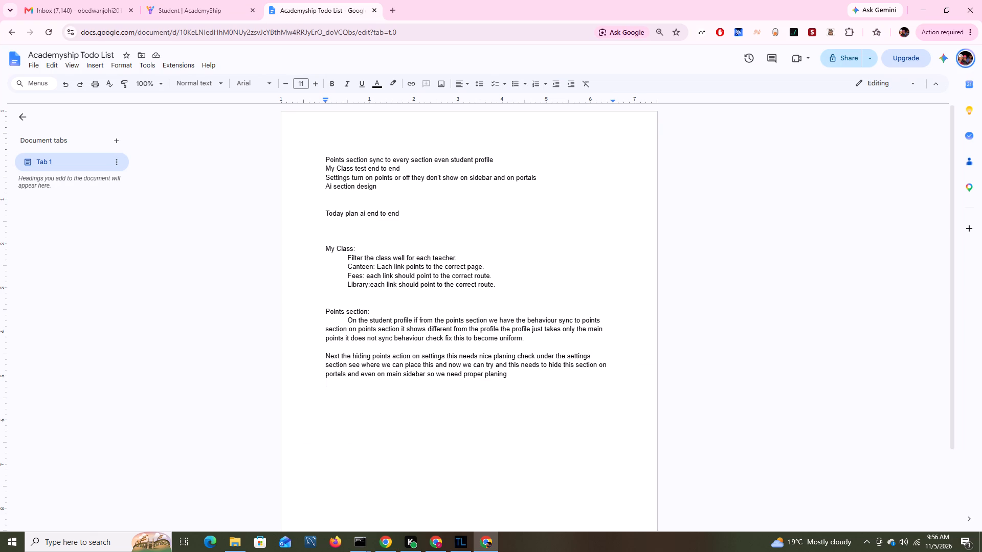
left_click(528, 380)
left_click(168, 7)
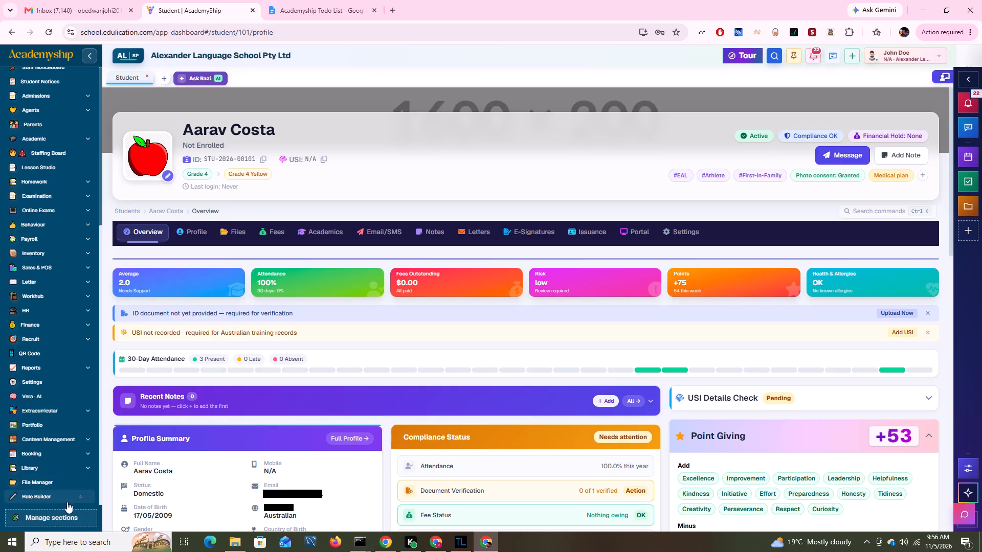
left_click(293, 9)
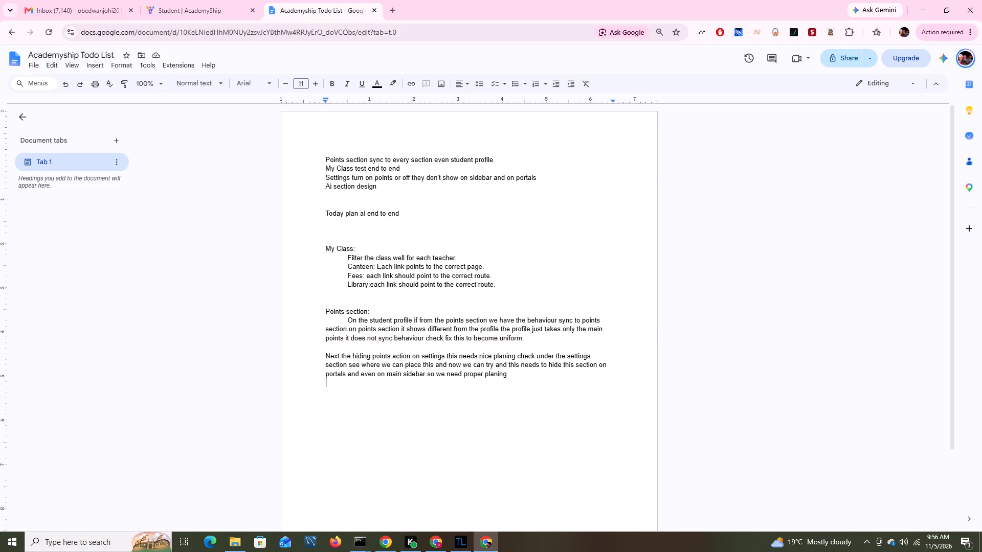
left_click(375, 367)
left_click(370, 353)
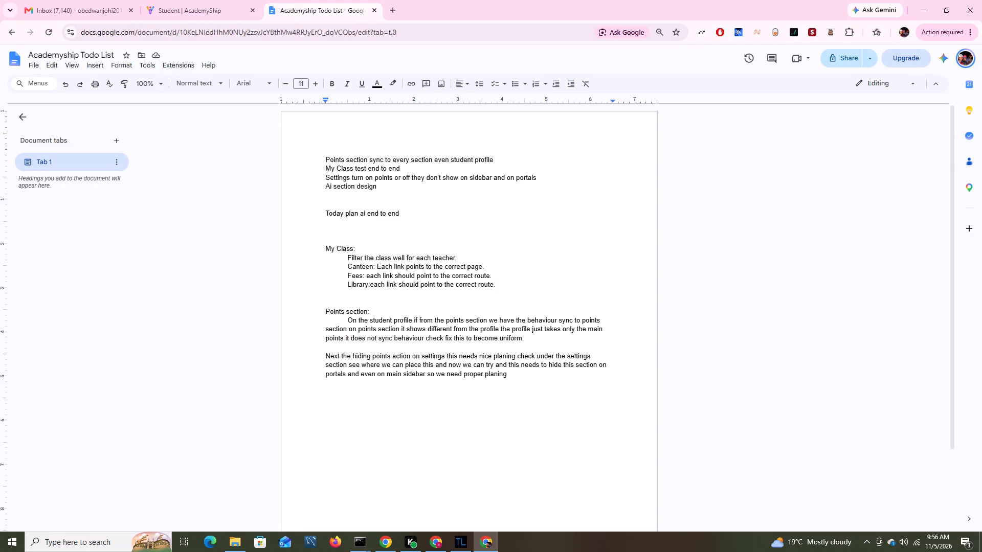
left_click(410, 369)
left_click(422, 359)
left_click(543, 360)
left_click(507, 360)
left_click(492, 358)
Change "settings section" to "manage sections" in the note about hiding points.
double_click(575, 356)
type("manage")
key("space")
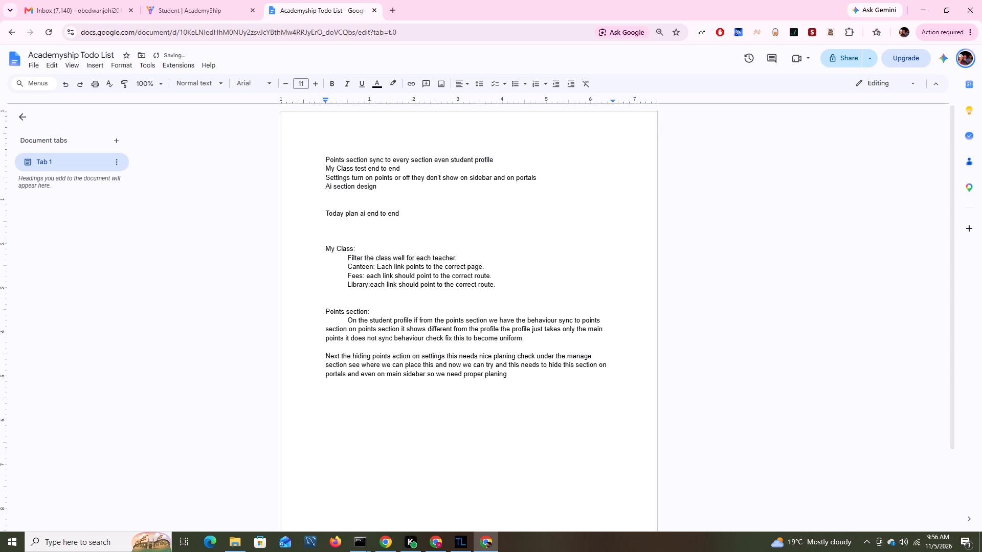
left_click(346, 366)
key("s")
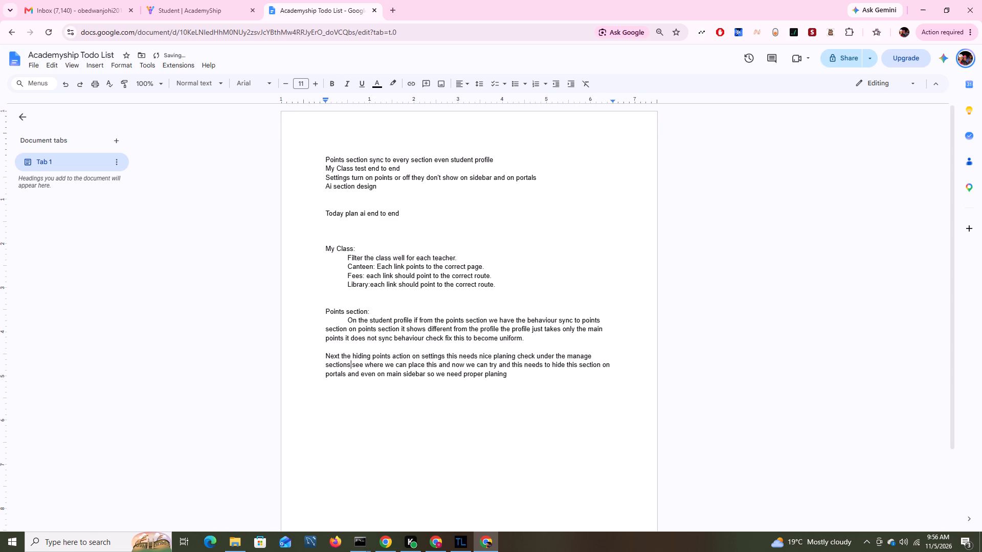
Delete "where we can place this and now we can try and" from the note about hiding points.
left_click(370, 366)
left_click(602, 367)
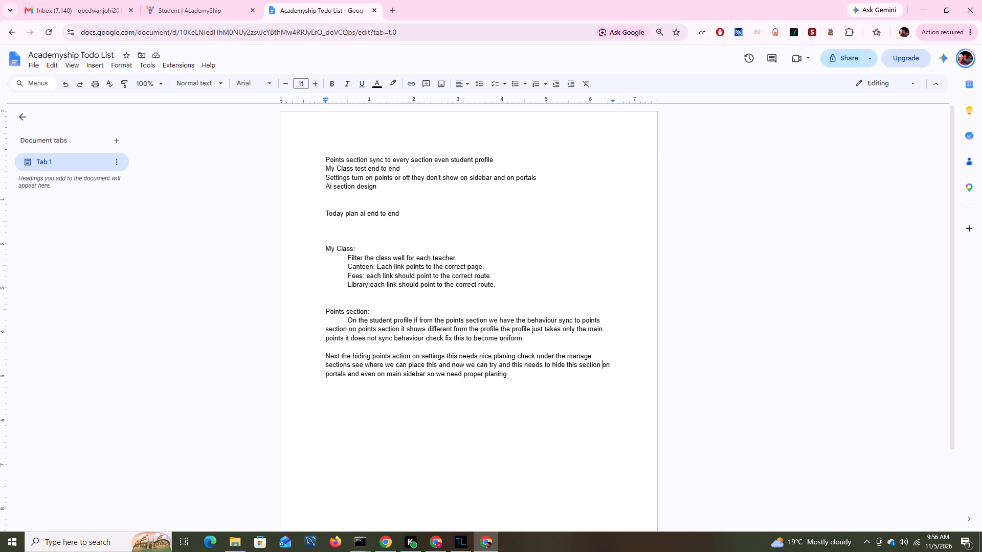
left_click(511, 363, "shift")
left_click(507, 364)
left_click(511, 363)
left_click(368, 366, "shift")
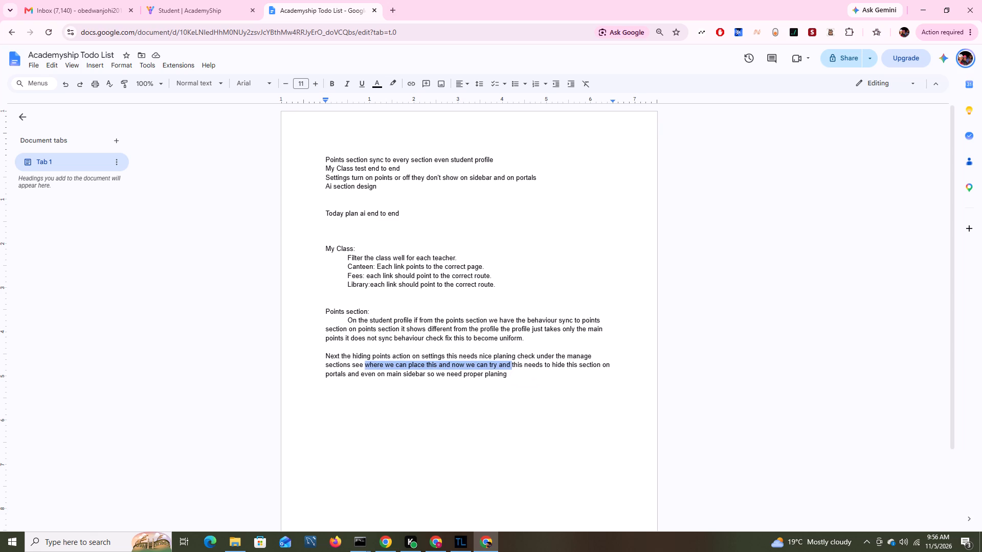
key("BackSpace")
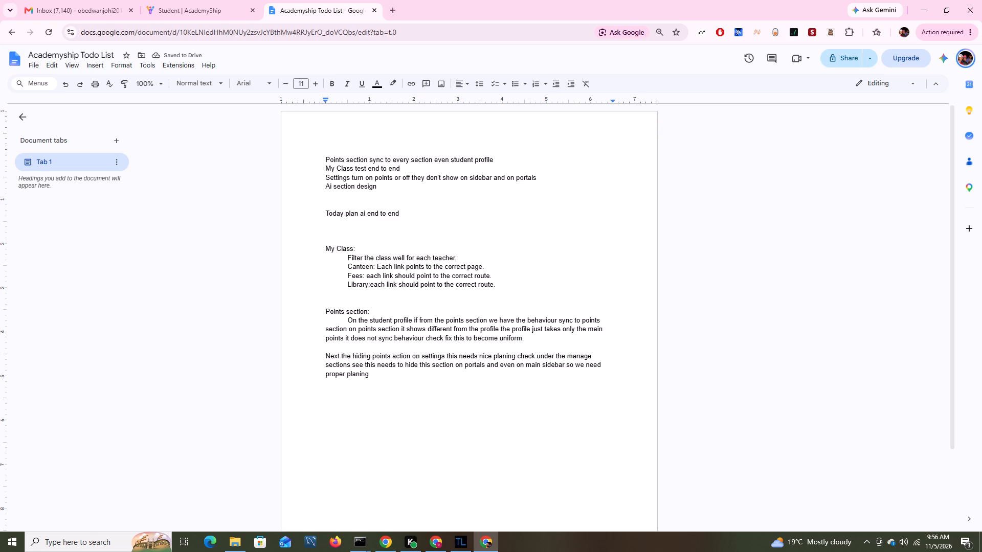
Insert after "sections see": "when we switch points off it goes away from the sidebar but stil is under student profile so we need".
type("when we switch points off it goes away from")
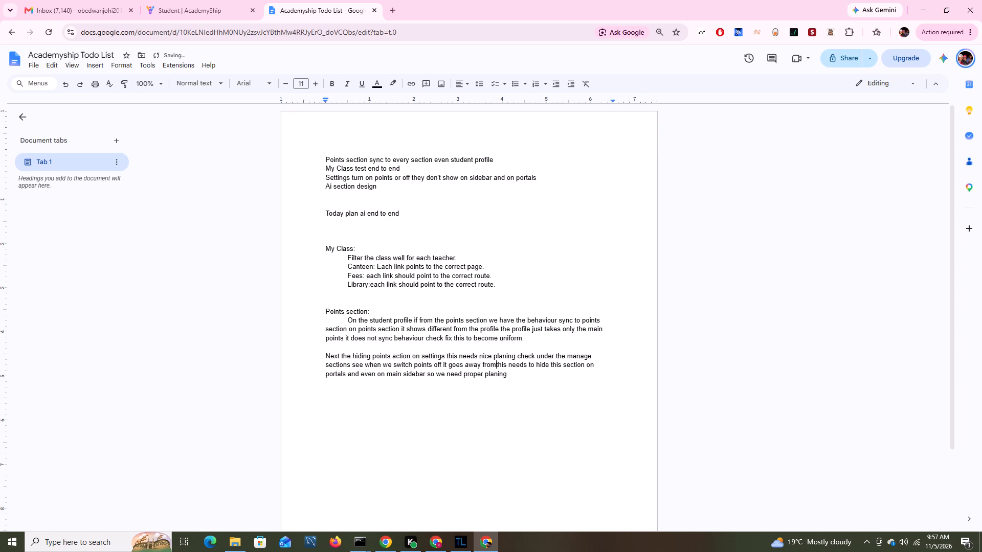
key("space")
type("the sidebar but stil is under")
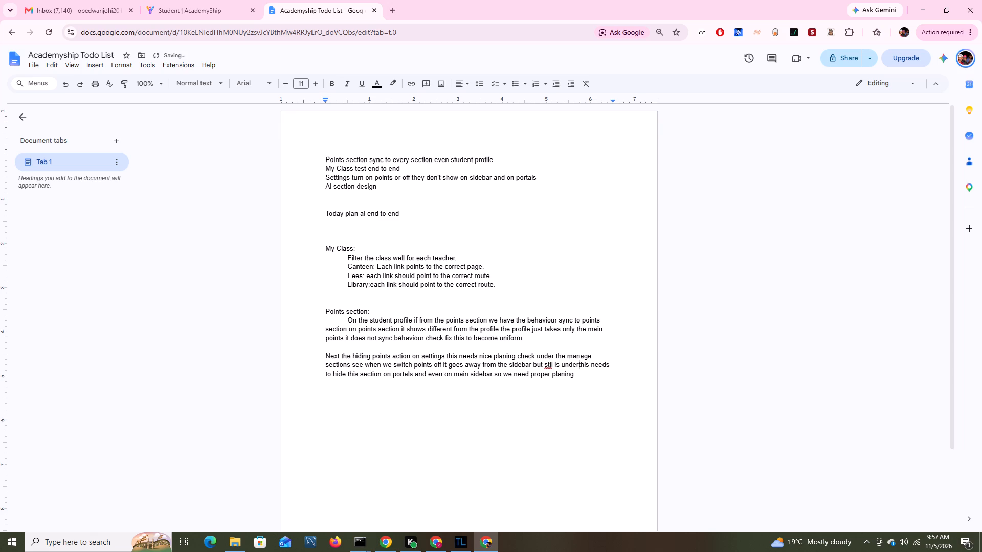
key("space")
type("student profile so we need")
Extend the inserted text with "roper plan how t even hide it or disable on the student profile".
key("space")
type("roper plan how t even")
key("space")
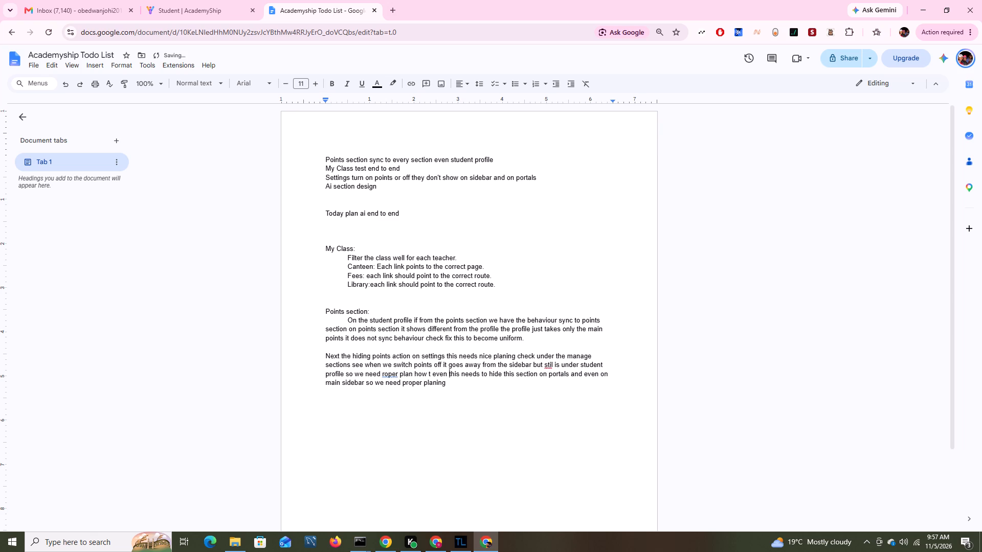
type("hide it or disable on the studen")
type("t profile")
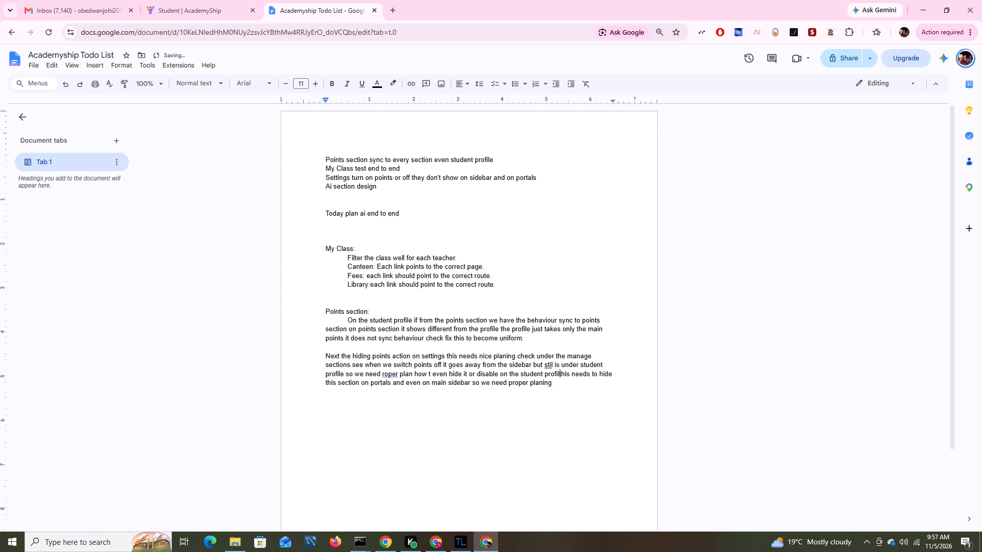
key("space")
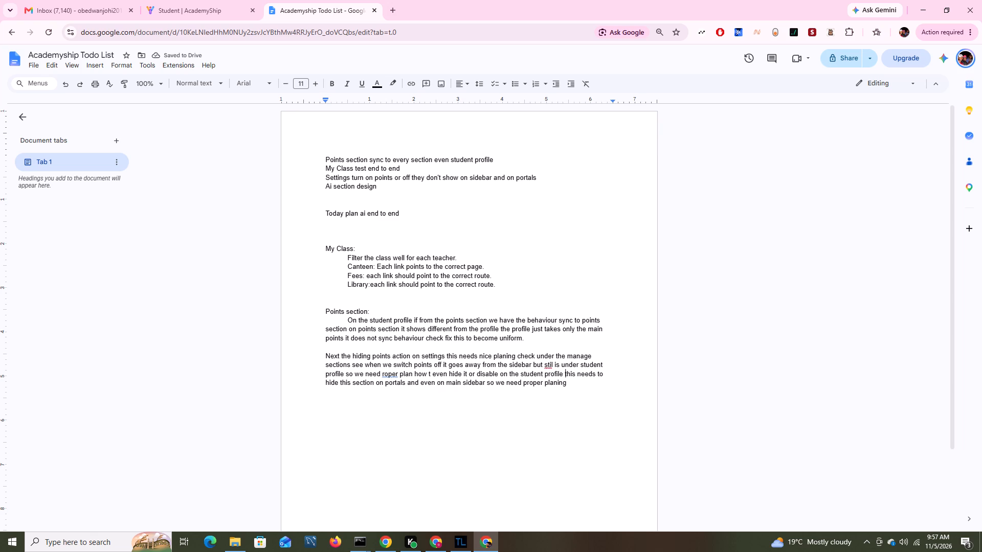
Replace "this needs to hide this section" with "and" before "on portals" in the note.
left_click(372, 386, "shift")
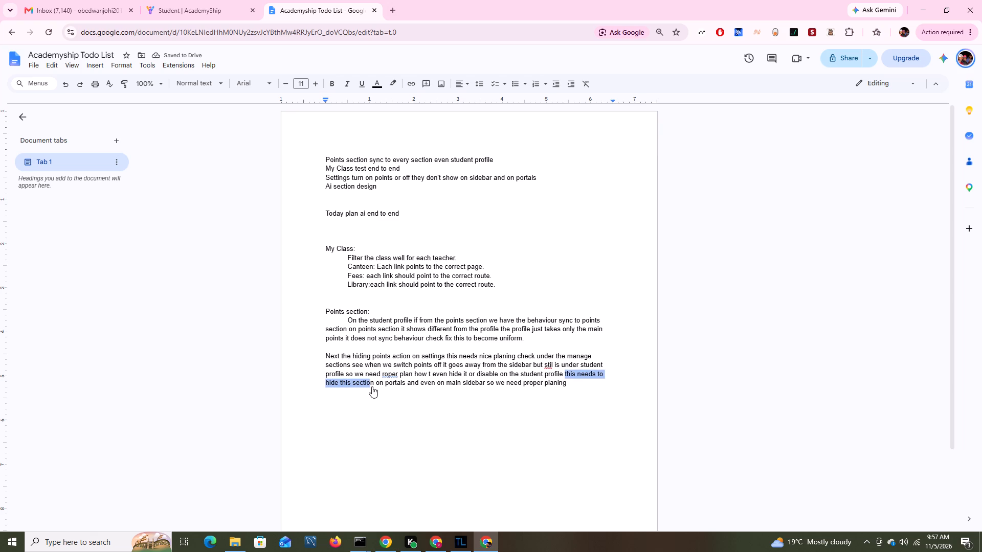
key("BackSpace")
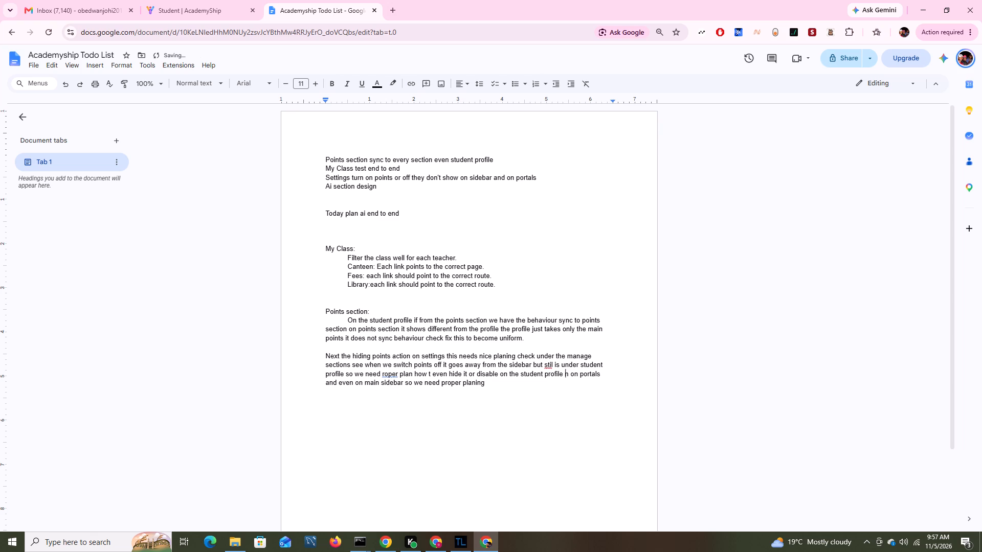
type("an")
key("BackSpace")
key("Right")
key("d")
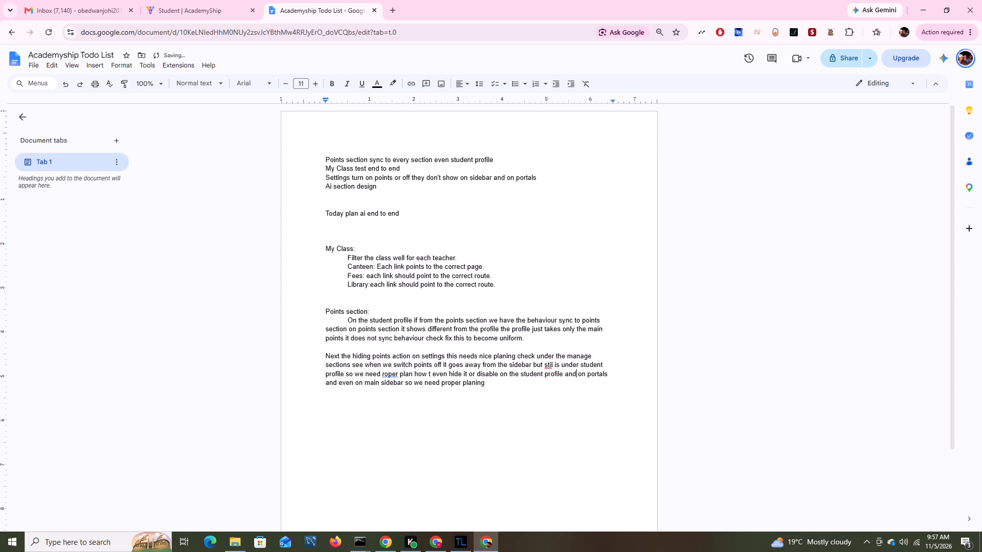
Delete "and even on main sidebar" from the end of the note about hiding points.
left_click(350, 381)
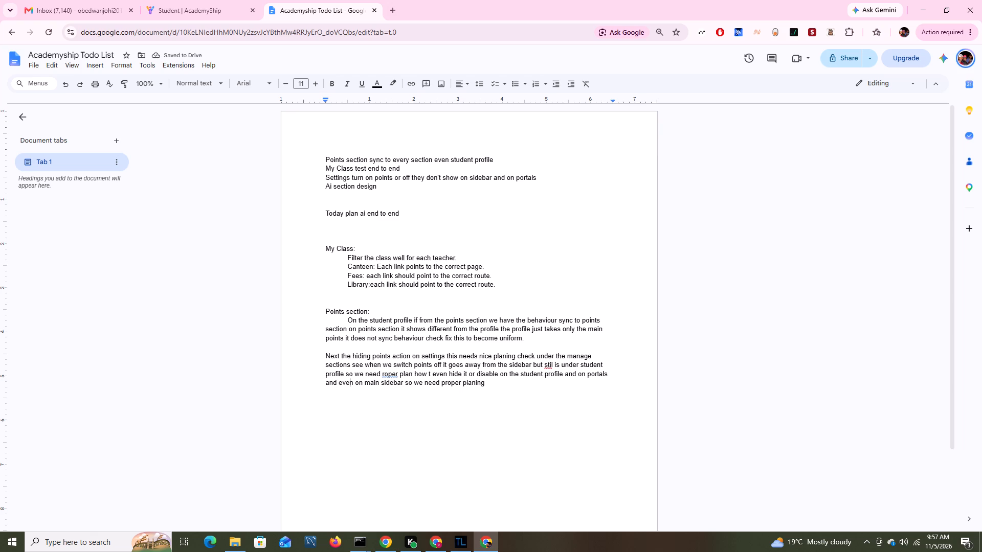
left_click(391, 386)
left_click(405, 382)
left_click(327, 382, "shift")
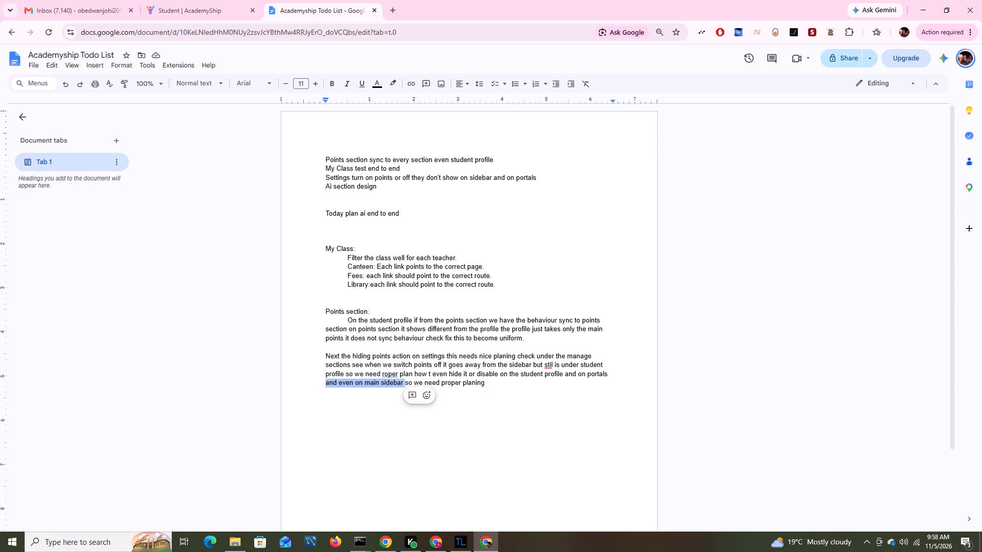
key("BackSpace")
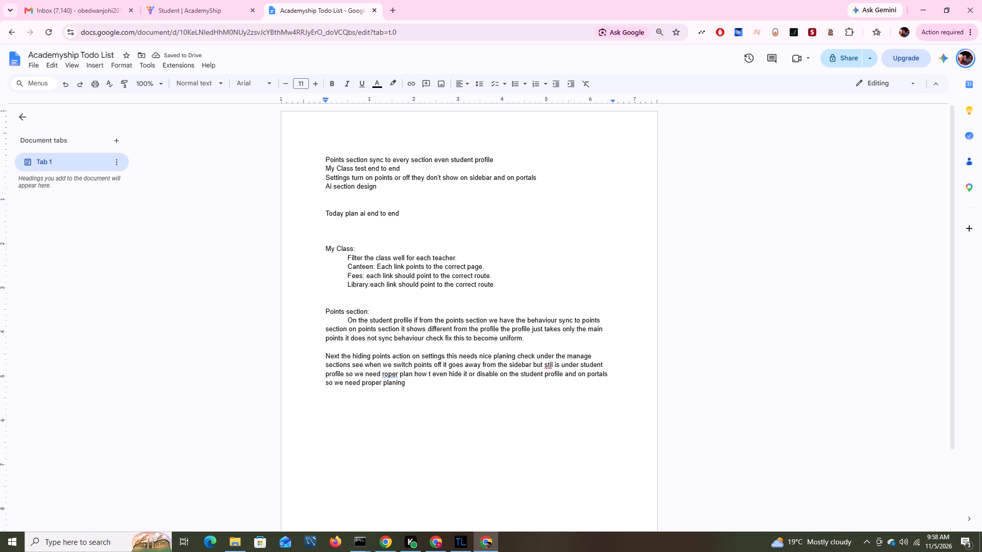
Correct the misspellings "roper" to "proper" and "how t even" to "how to even" in the note.
left_click(405, 389)
left_click(389, 377)
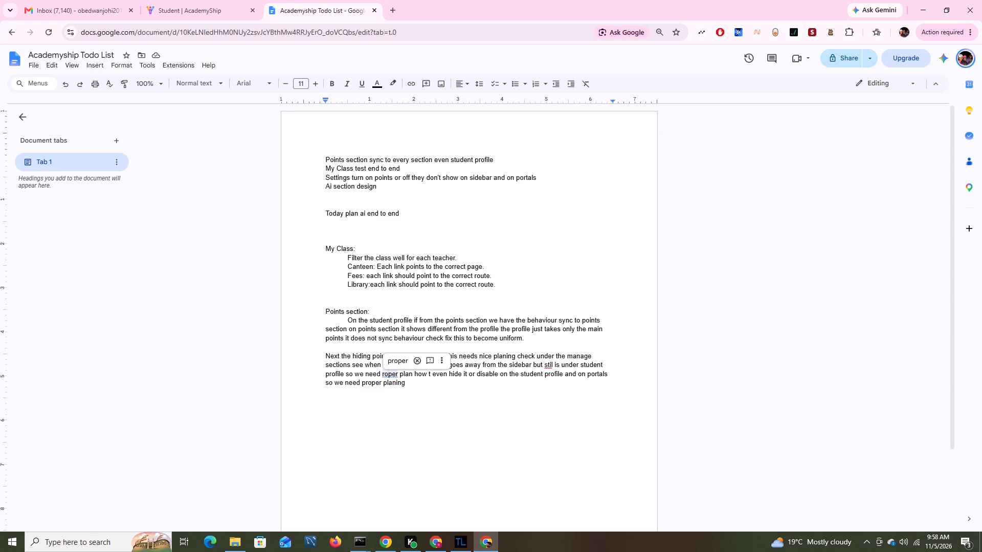
left_click(389, 361)
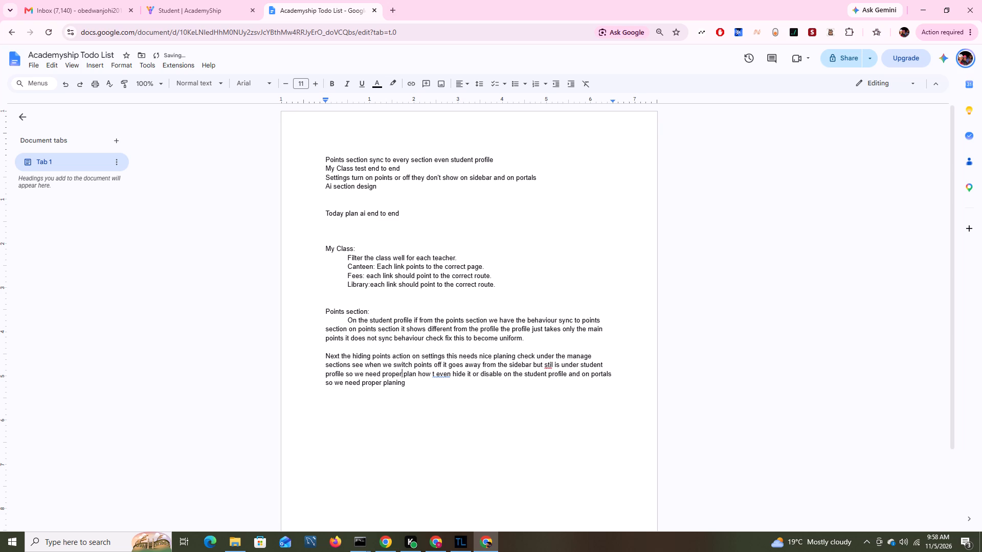
left_click(435, 377)
left_click(439, 364)
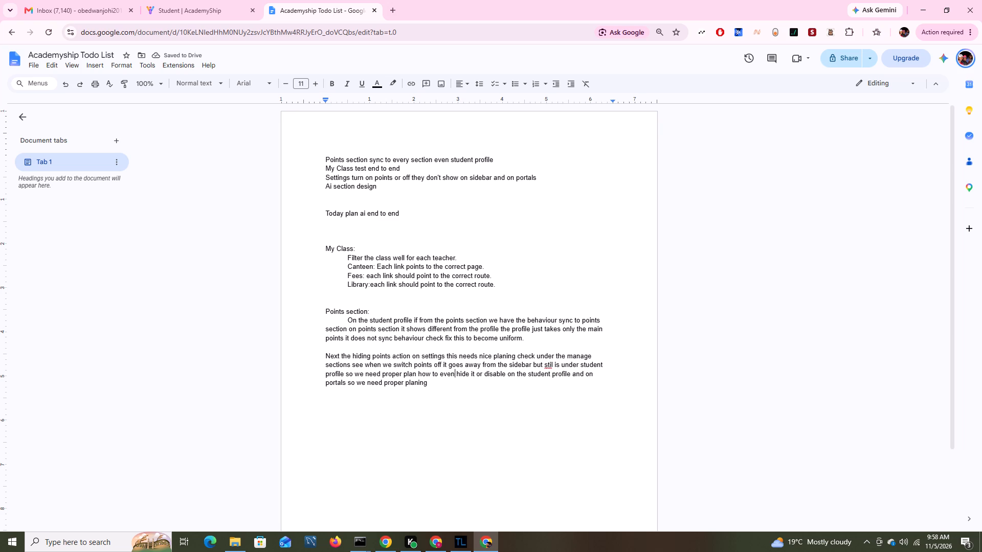
Switch to the ai terminal window.
left_click(359, 543)
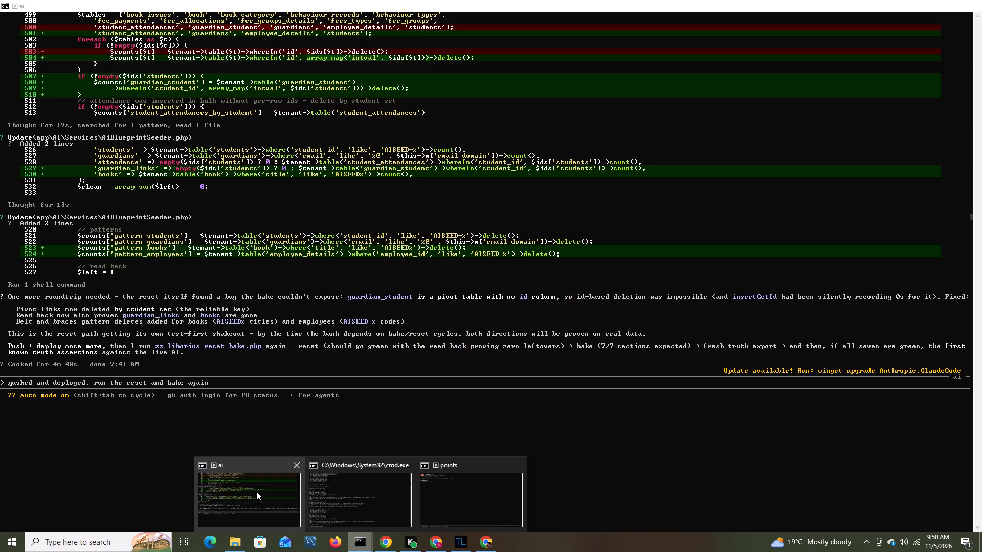
left_click(256, 491)
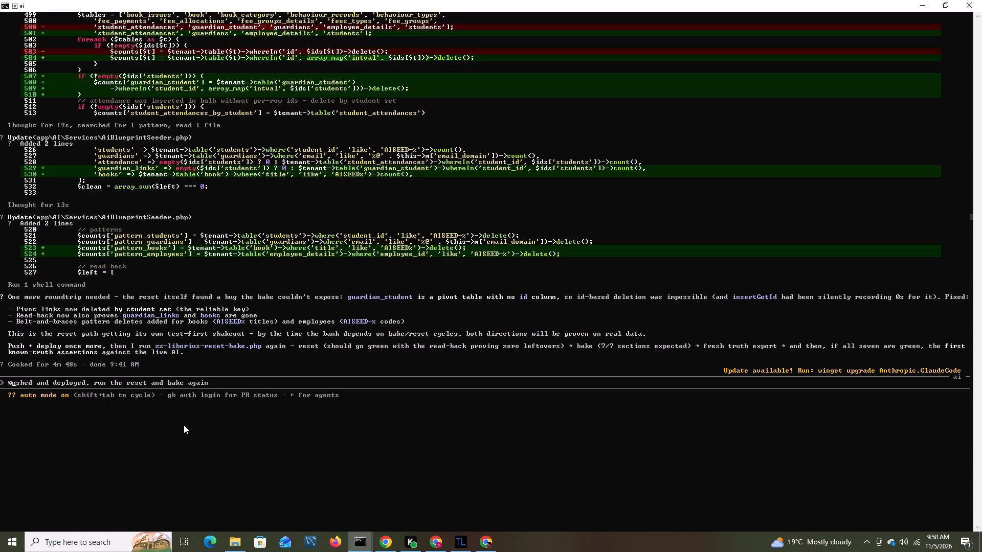